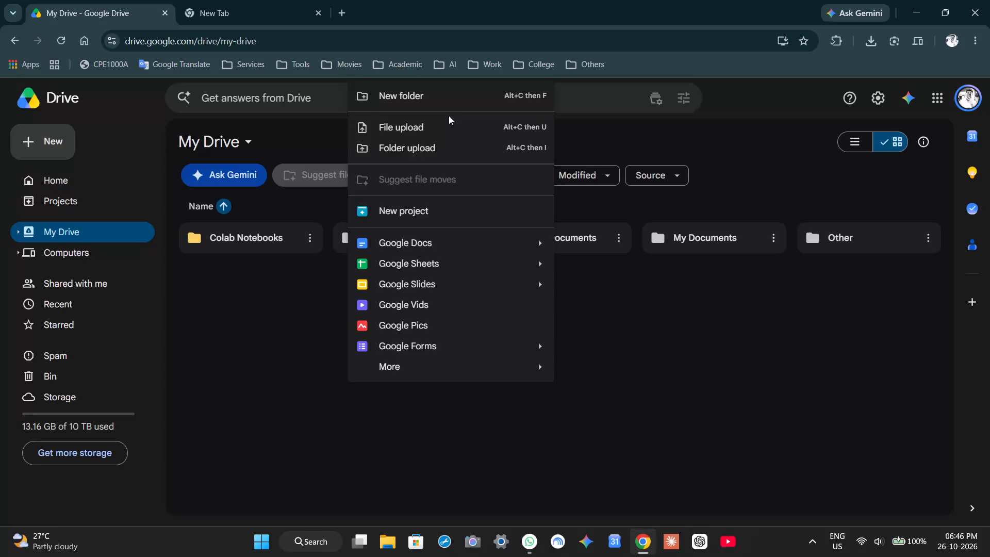
# Upload the PBL_Report_TNR_14_12 DOCX file from the Downloads folder to My Drive.
pyautogui.click(440, 123)
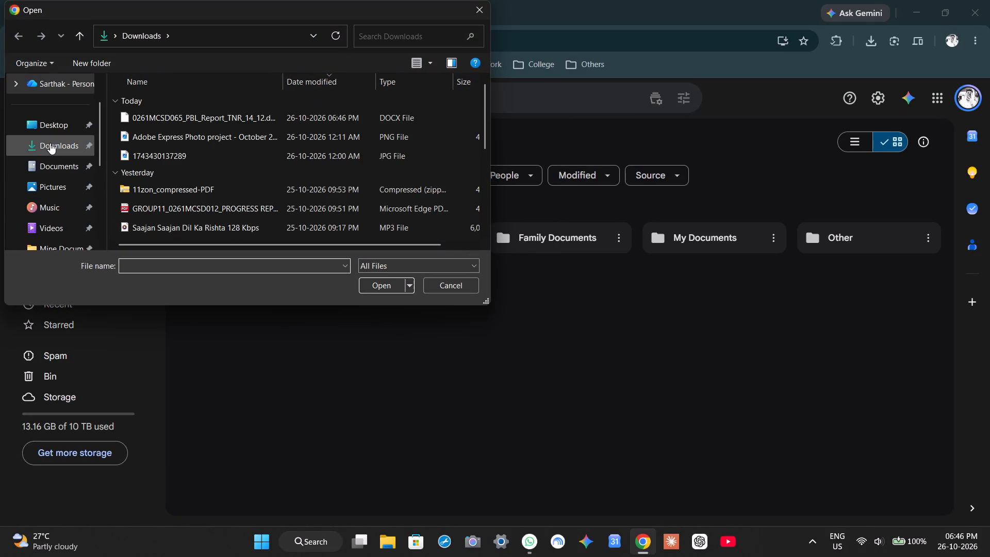
pyautogui.click(50, 143)
pyautogui.click(181, 110)
pyautogui.click(378, 279)
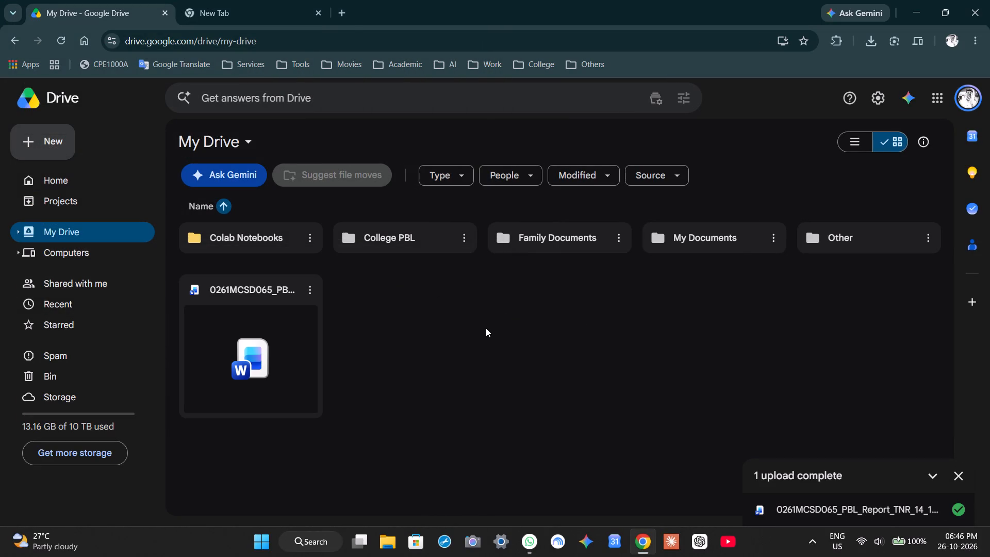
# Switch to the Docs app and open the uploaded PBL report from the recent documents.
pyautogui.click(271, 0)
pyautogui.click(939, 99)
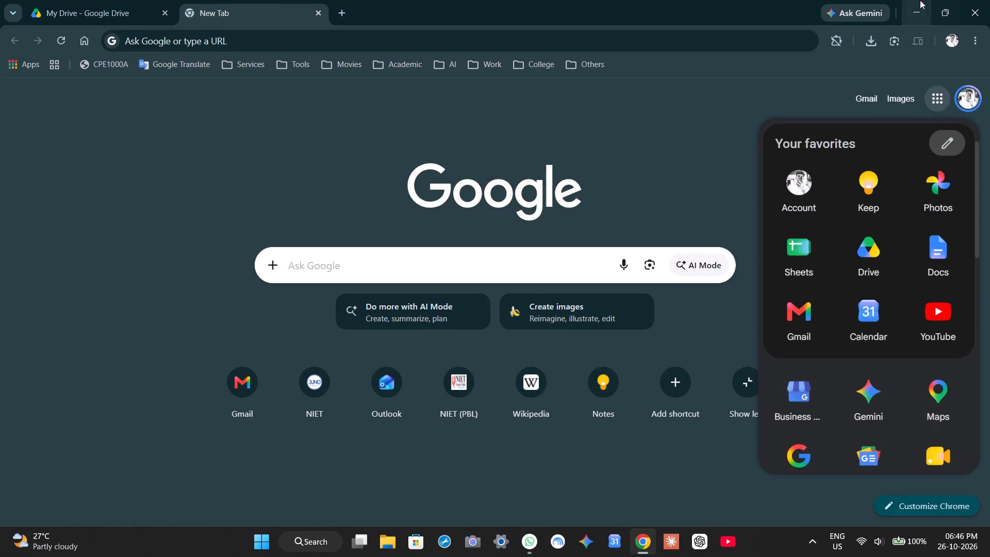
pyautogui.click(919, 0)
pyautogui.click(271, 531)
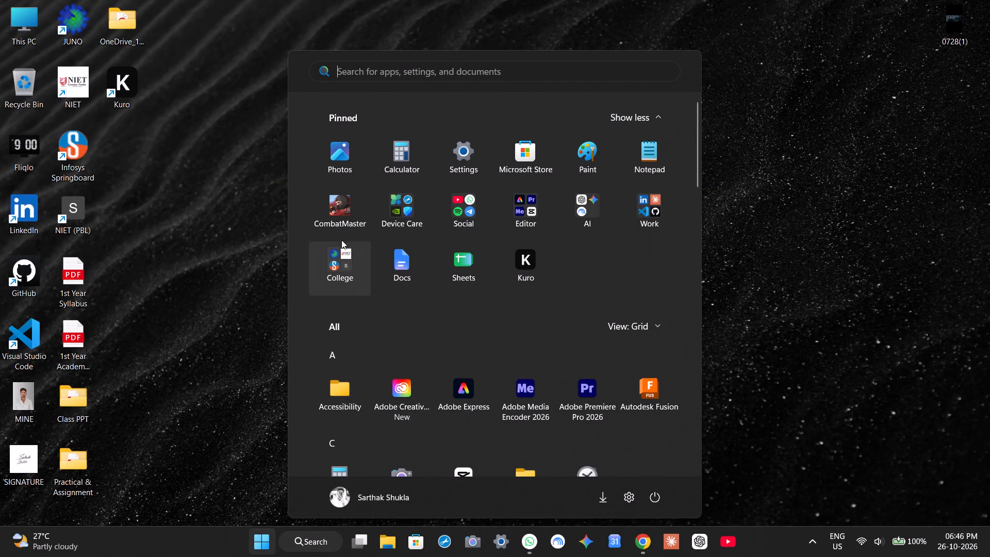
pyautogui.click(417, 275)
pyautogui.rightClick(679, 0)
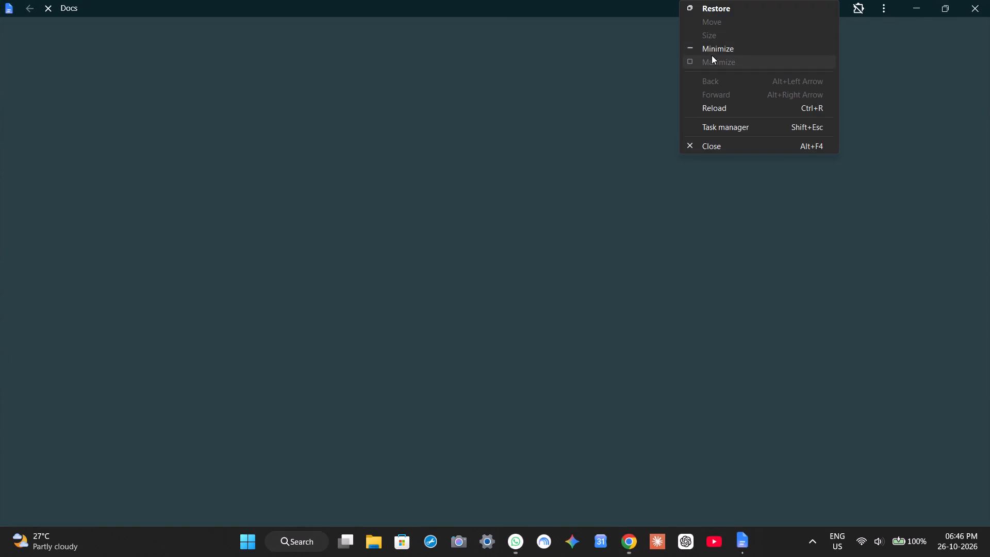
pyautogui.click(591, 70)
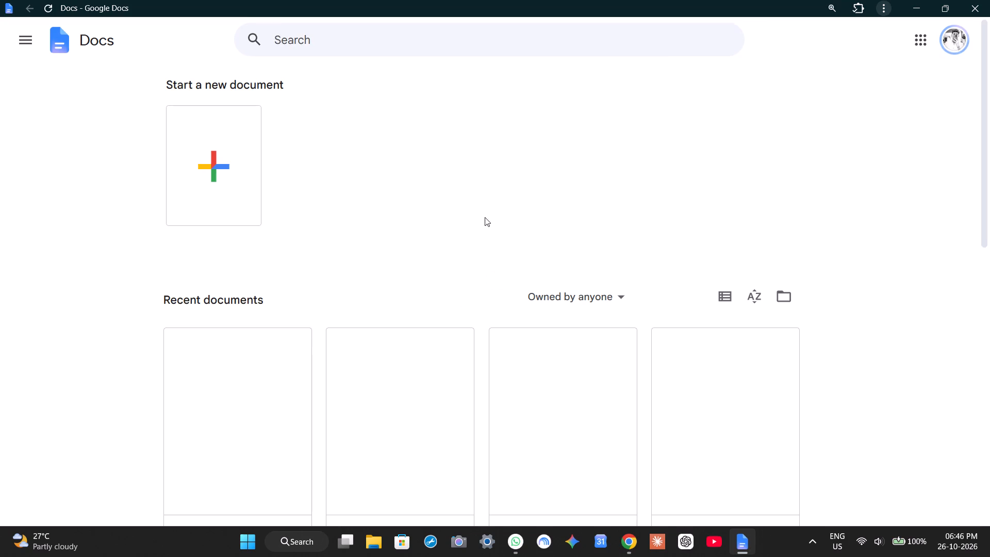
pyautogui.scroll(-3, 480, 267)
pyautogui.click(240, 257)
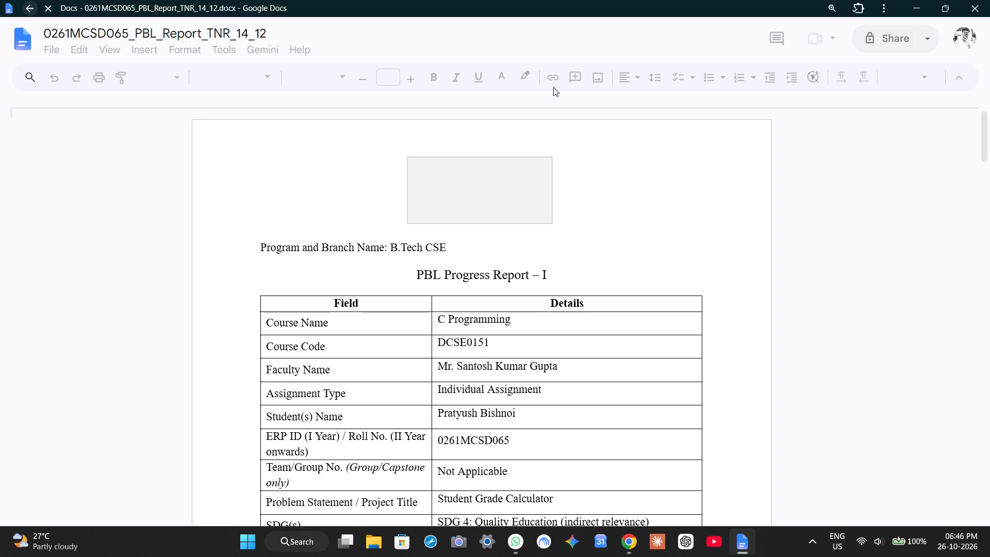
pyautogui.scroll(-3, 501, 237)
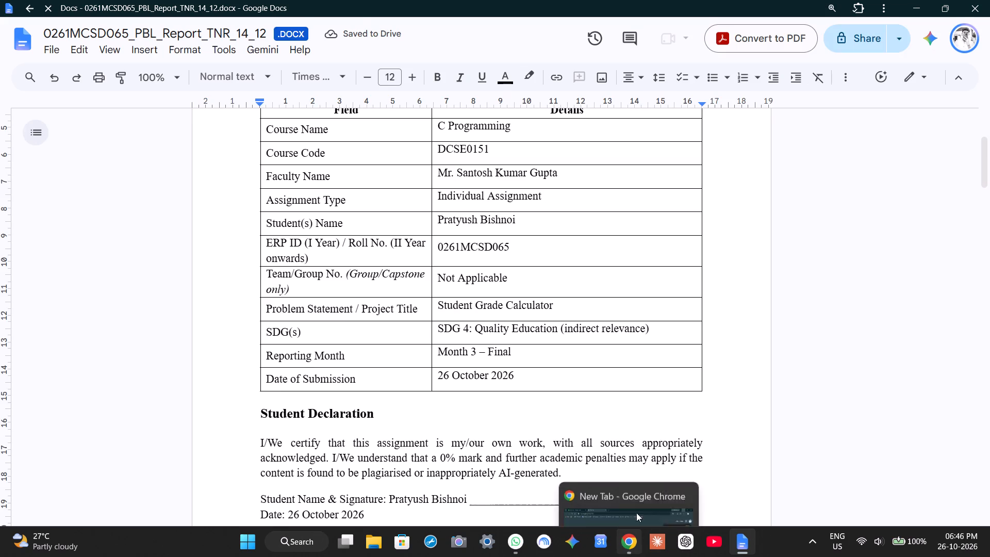
# Close the Chrome browser and Docs windows.
pyautogui.click(629, 543)
pyautogui.click(629, 543)
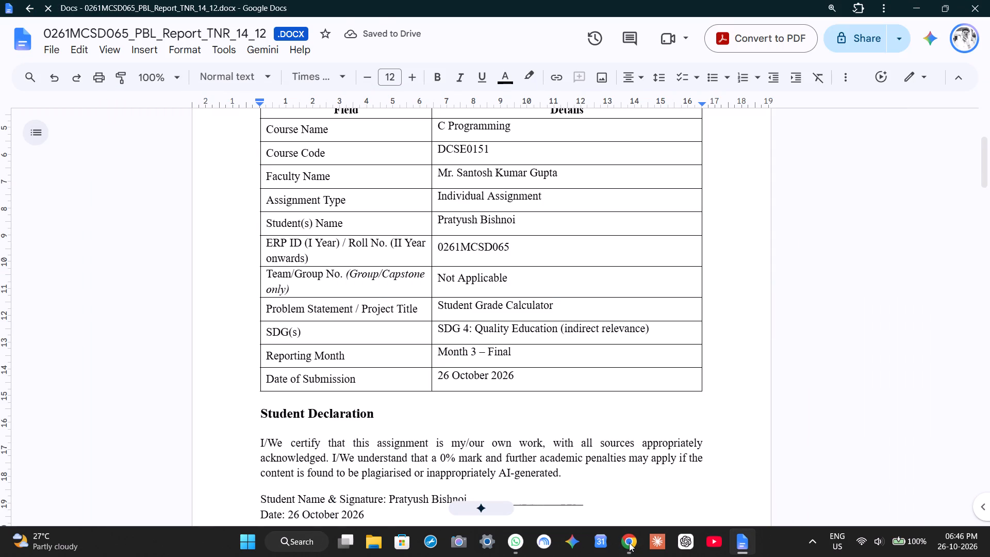
pyautogui.click(629, 543)
pyautogui.click(989, 0)
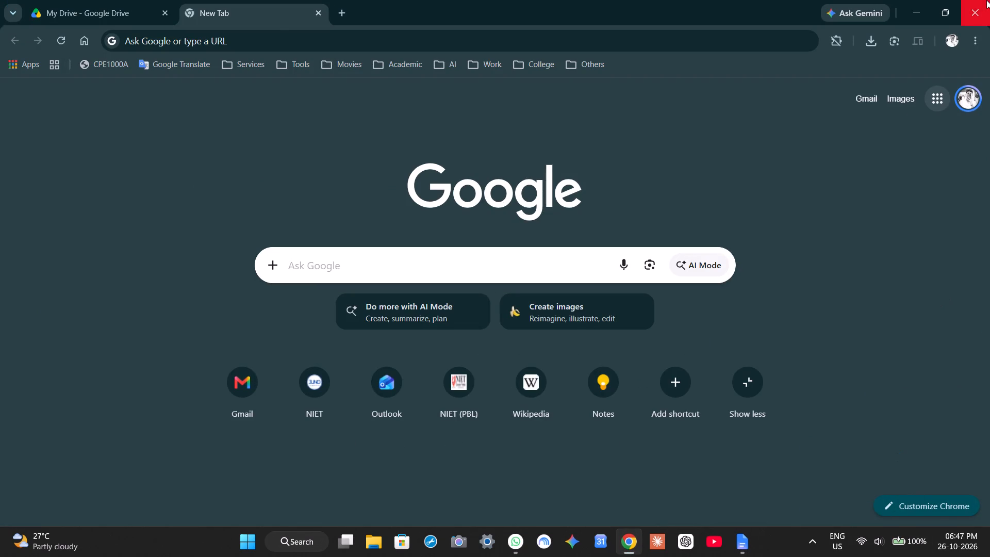
pyautogui.click(986, 0)
# Open the Docs app again.
pyautogui.click(258, 537)
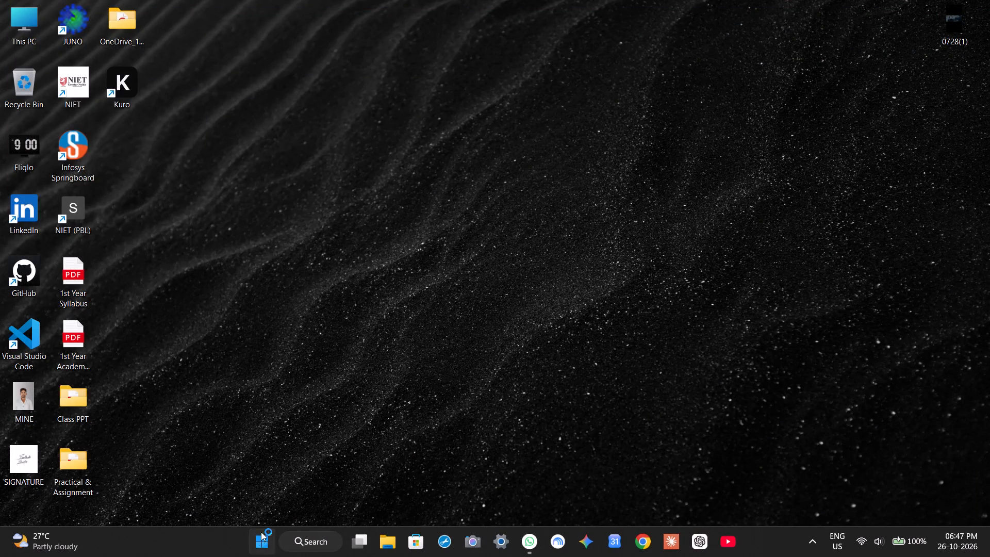
pyautogui.click(396, 261)
# Lower the screen brightness to its minimum and turn off the night light.
pyautogui.click(898, 554)
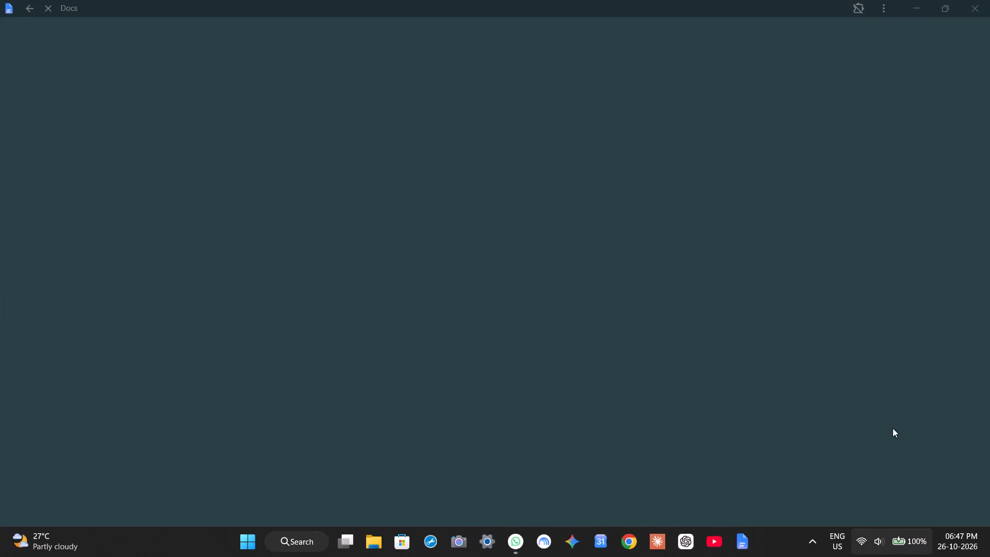
pyautogui.moveTo(879, 434); pyautogui.dragTo(794, 442)
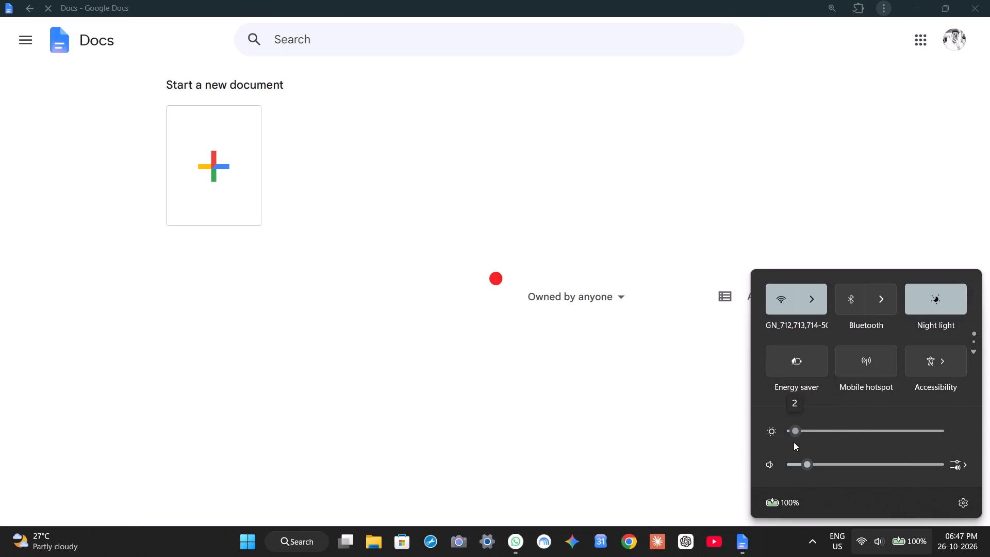
pyautogui.moveTo(794, 442); pyautogui.dragTo(784, 446)
pyautogui.click(941, 306)
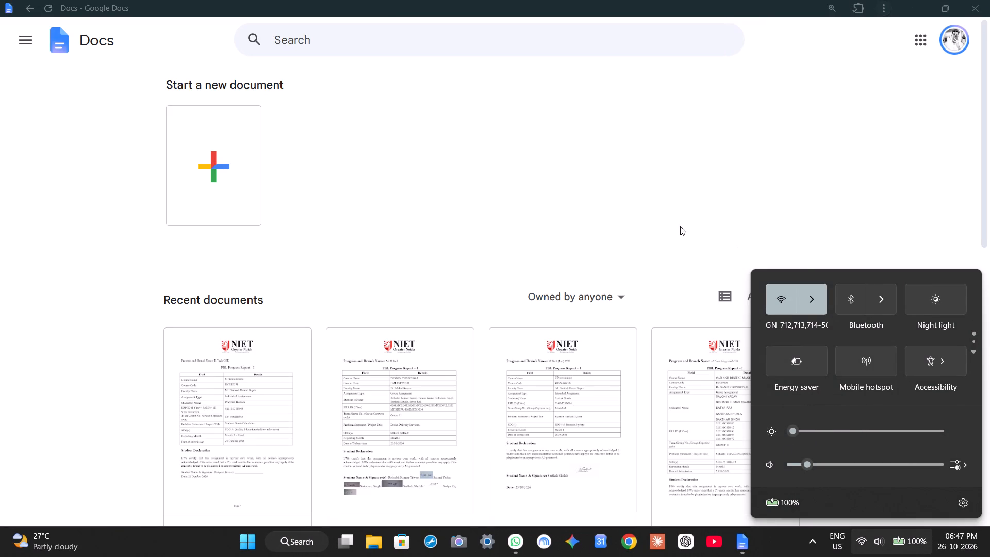
pyautogui.click(680, 226)
# Open the uploaded PBL_Report_TNR_14_12 document from the recent documents.
pyautogui.scroll(-2, 311, 376)
pyautogui.click(191, 308)
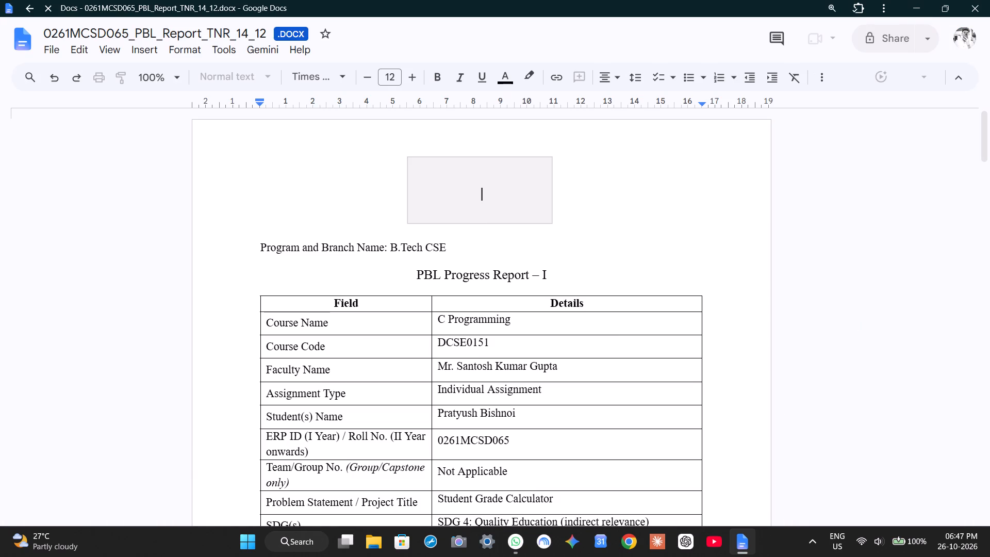
# Replace the Problem Statement / Project Title entry in the details table with "Fuel Consumption Calculator", correcting the misspelled word.
pyautogui.scroll(-2, 576, 266)
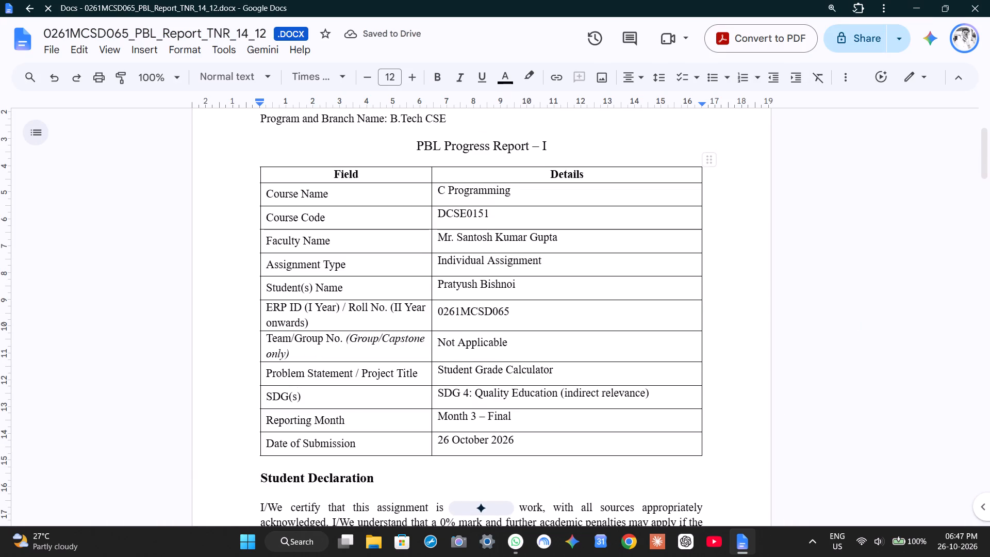
pyautogui.moveTo(576, 372); pyautogui.dragTo(449, 375)
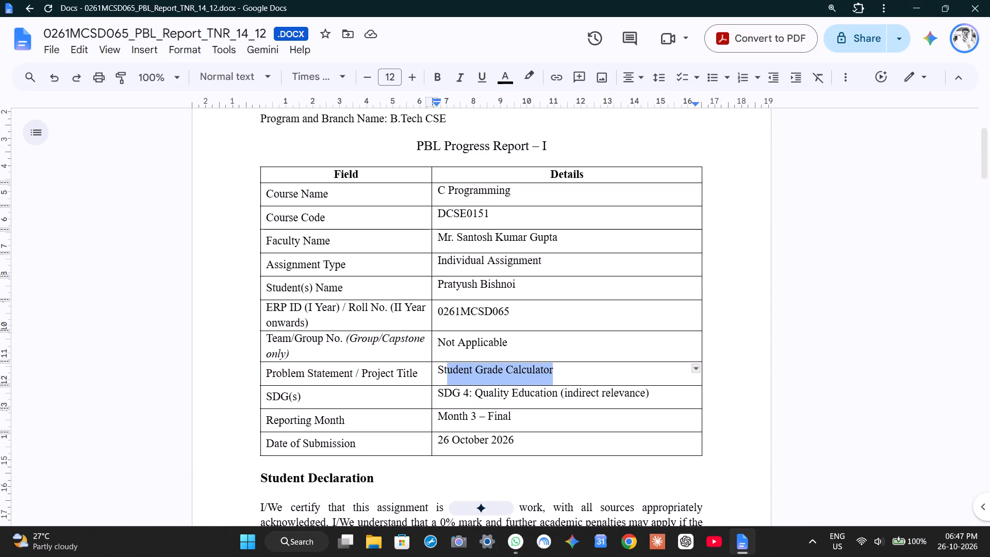
pyautogui.moveTo(449, 375); pyautogui.dragTo(438, 373)
pyautogui.write('Fuel Consuption Calculator')
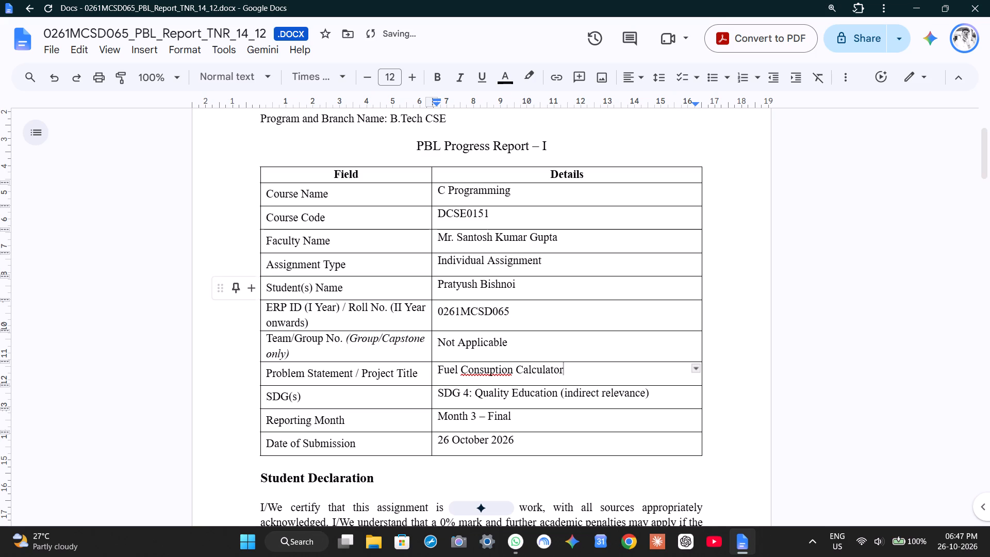
pyautogui.click(492, 364)
pyautogui.click(490, 372)
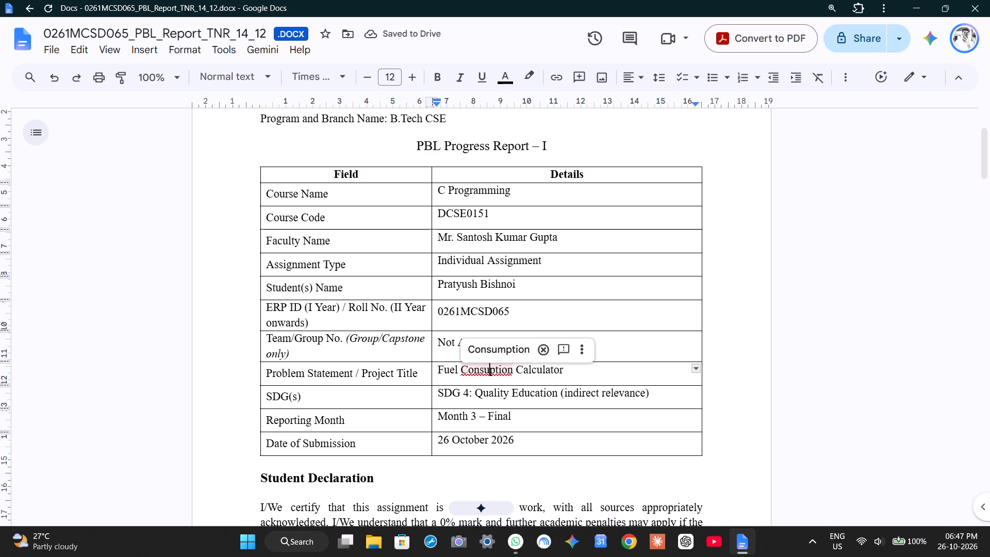
pyautogui.click(491, 352)
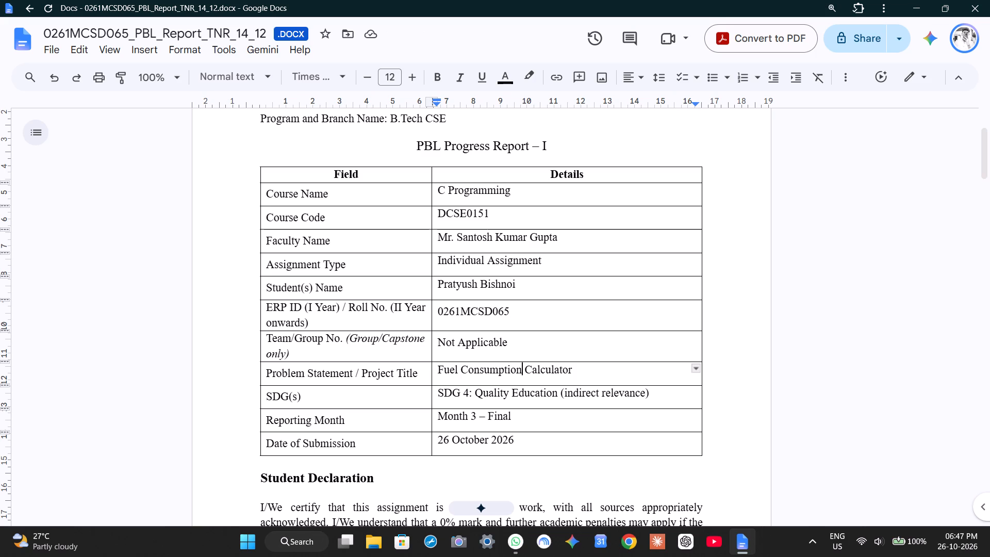
# Change the Reporting Month entry in the details table to "Month 1", removing the trailing dash and word.
pyautogui.click(476, 418)
pyautogui.press('BackSpace')
pyautogui.press('1')
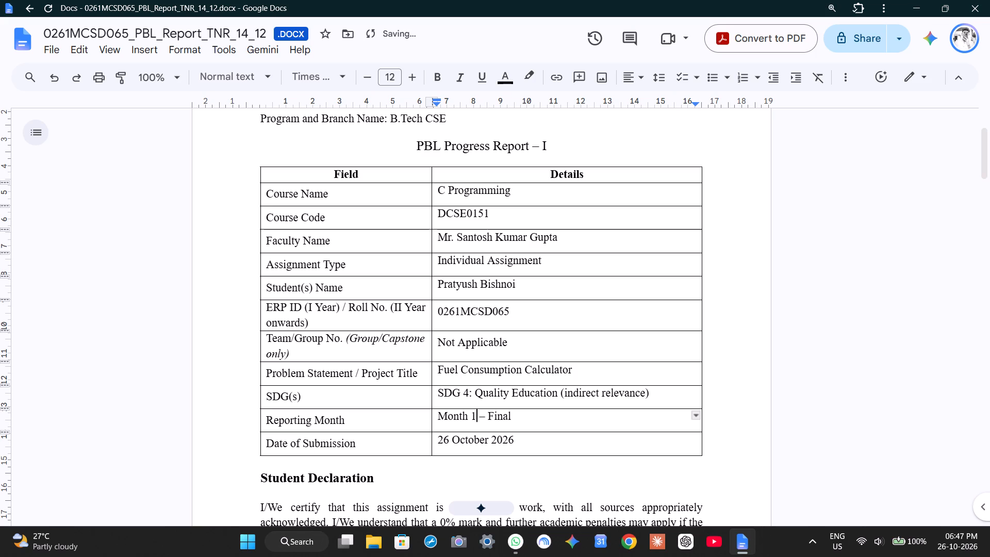
pyautogui.click(530, 422)
pyautogui.press('BackSpace')
pyautogui.press('BackSpace')
pyautogui.press('BackSpace')
pyautogui.press('BackSpace')
pyautogui.press('BackSpace')
pyautogui.press('BackSpace')
pyautogui.press('BackSpace')
pyautogui.press('BackSpace')
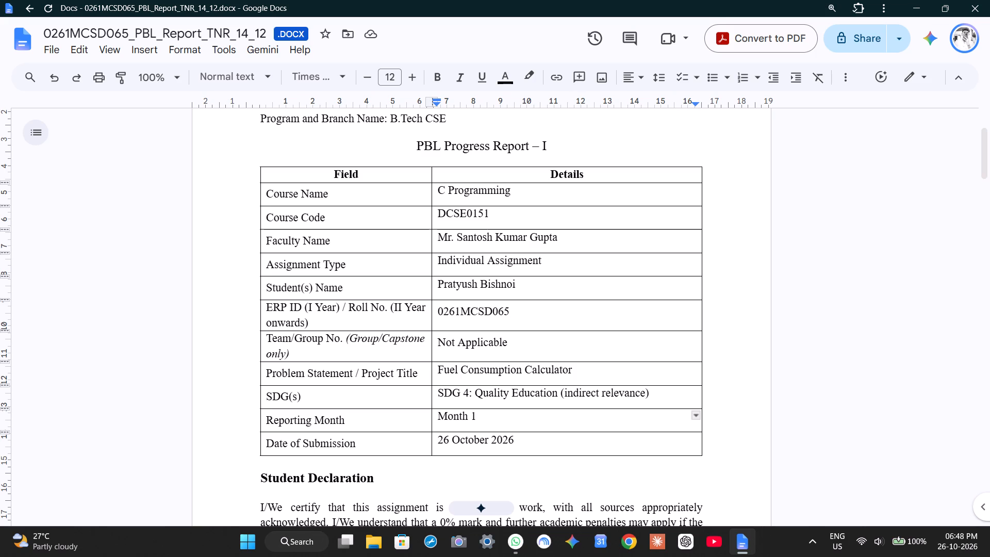
# Rewrite the Date of Submission in the details table as 26/10/2026.
pyautogui.moveTo(493, 437); pyautogui.dragTo(468, 440)
pyautogui.moveTo(468, 440); pyautogui.dragTo(449, 441)
pyautogui.write('/10')
pyautogui.press('/')
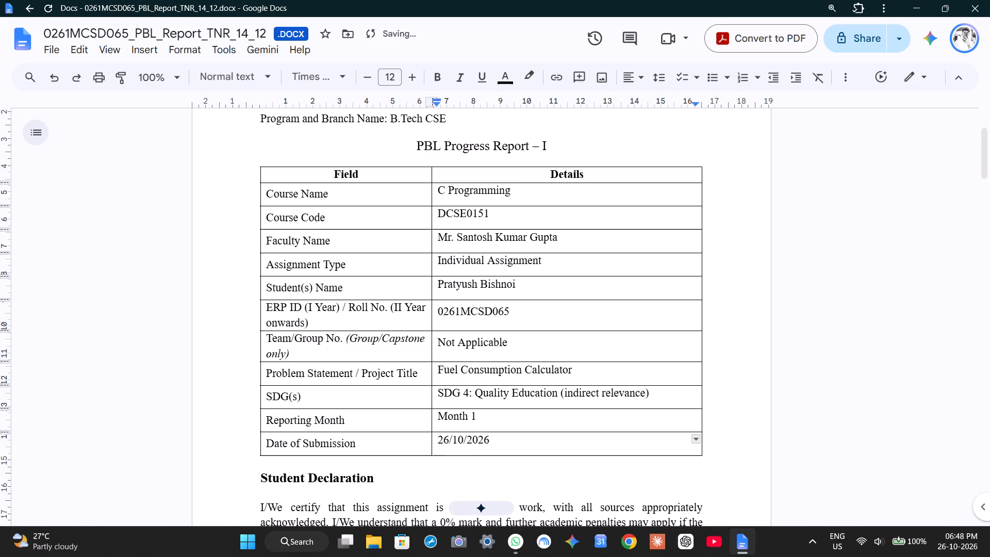
pyautogui.click(742, 444)
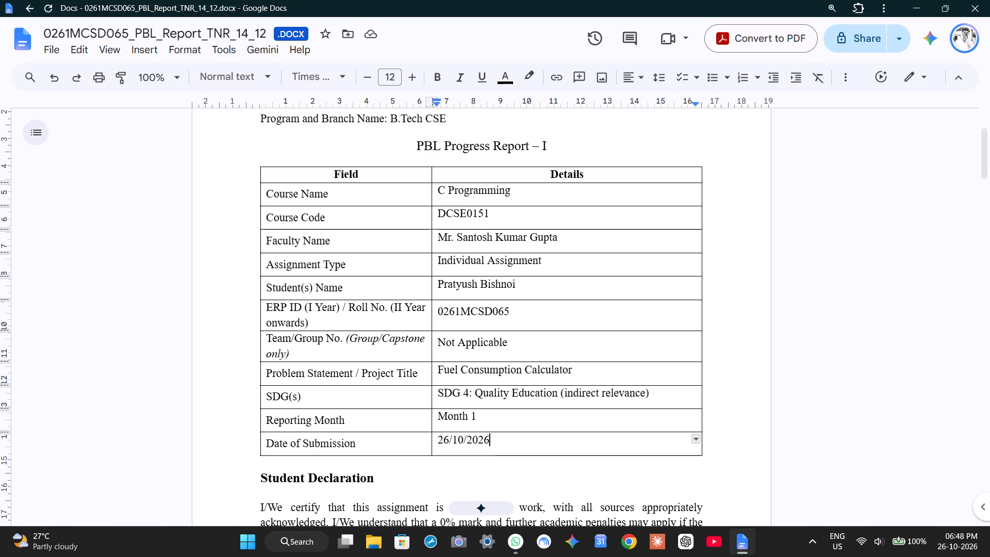
# Replace the Team/Group No. entry with "Individual", copied from the Assignment Type row.
pyautogui.moveTo(527, 340); pyautogui.dragTo(444, 339)
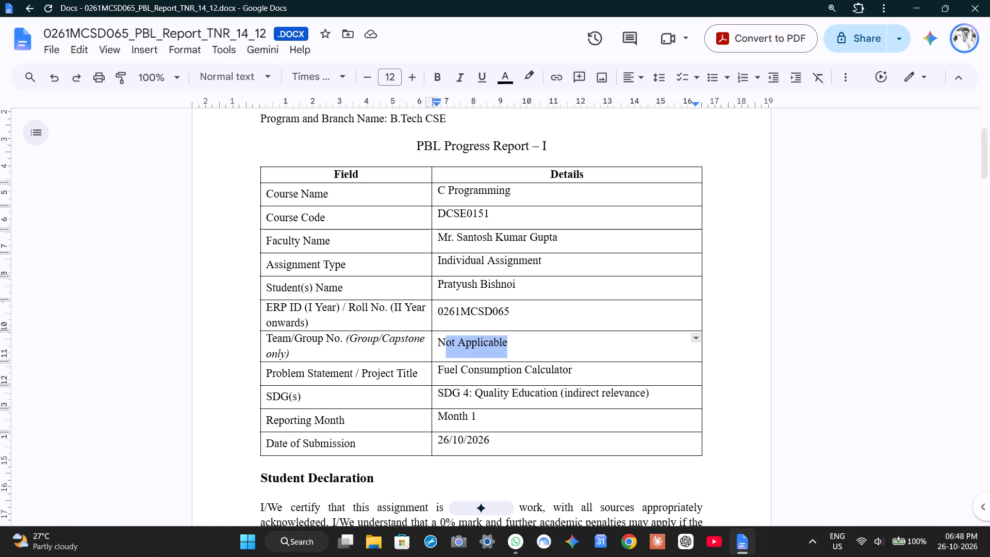
pyautogui.moveTo(444, 339); pyautogui.dragTo(438, 338)
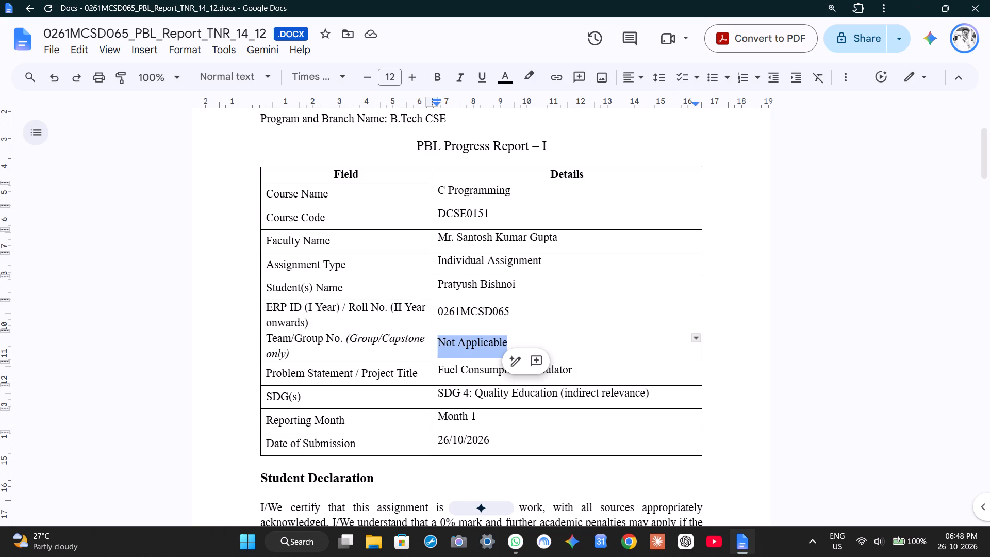
pyautogui.click(476, 263)
pyautogui.moveTo(486, 258); pyautogui.dragTo(436, 261)
pyautogui.hotkey('ctrl', 'c')
pyautogui.click(483, 336)
pyautogui.moveTo(514, 343); pyautogui.dragTo(452, 349)
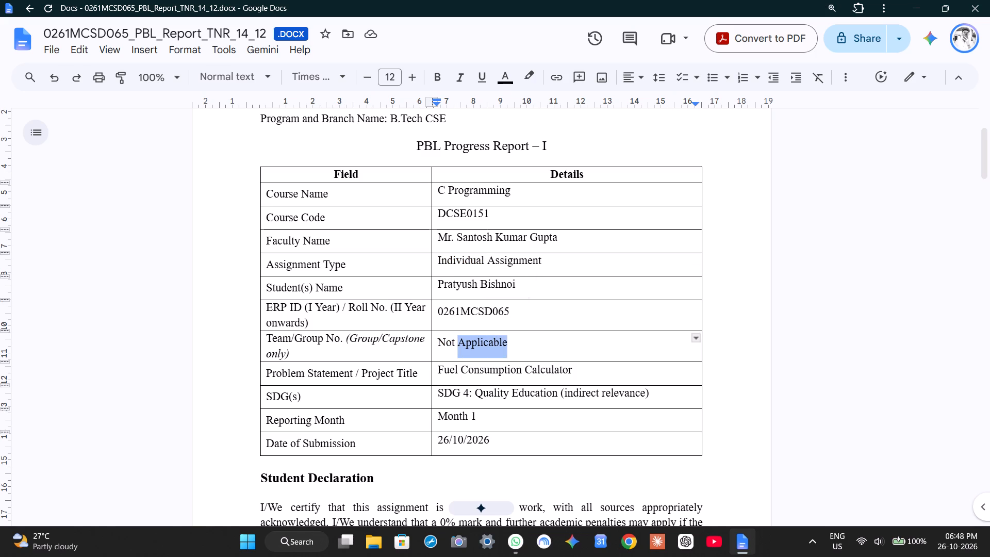
pyautogui.moveTo(452, 349); pyautogui.dragTo(432, 350)
pyautogui.click(457, 347)
pyautogui.click(499, 341)
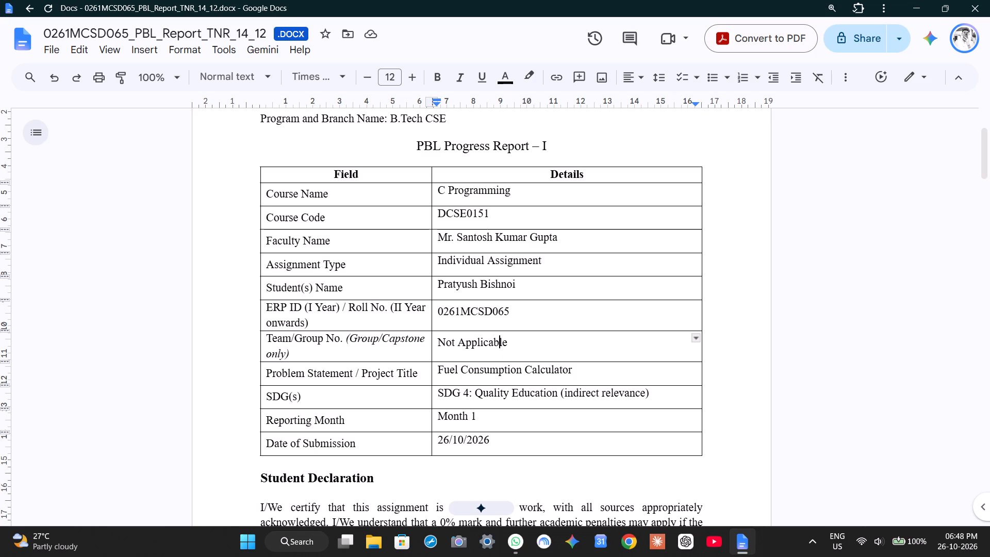
pyautogui.click(519, 342)
pyautogui.moveTo(519, 342); pyautogui.dragTo(444, 340)
pyautogui.hotkey('ctrl', 'v')
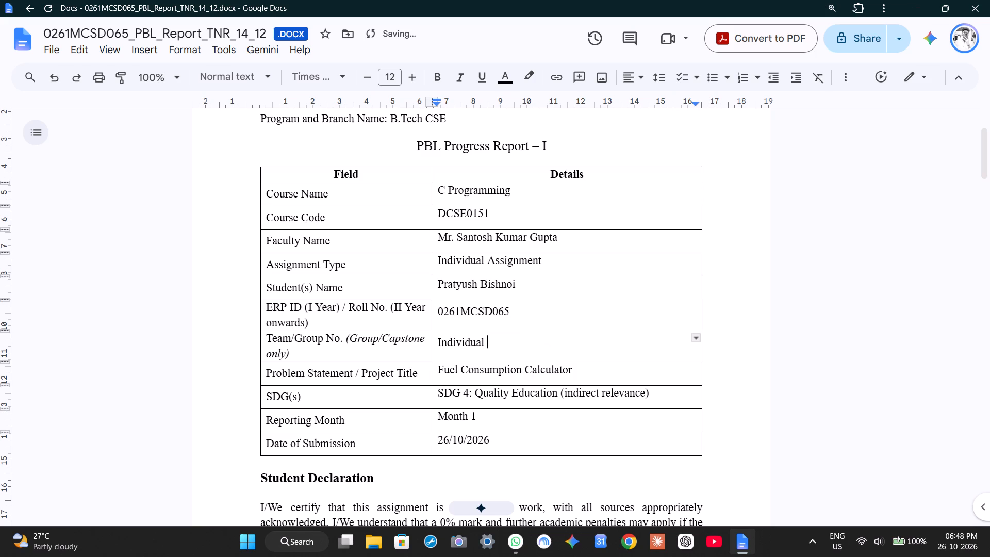
pyautogui.press('BackSpace')
pyautogui.click(714, 482)
# Delete the blank underscore signature line after the student's name in the Student Declaration.
pyautogui.scroll(-5, 716, 468)
pyautogui.click(386, 281)
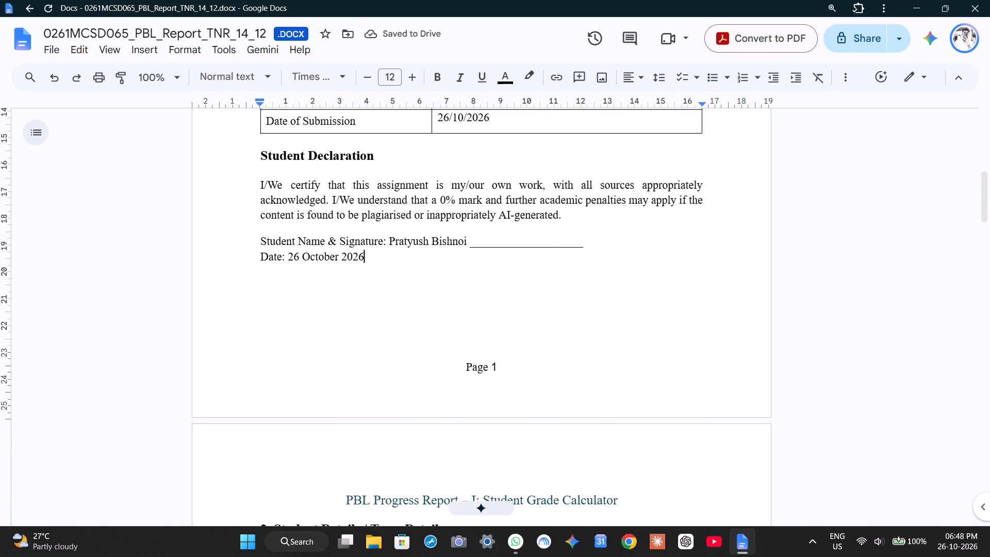
pyautogui.click(510, 244)
pyautogui.click(591, 241)
pyautogui.press('BackSpace')
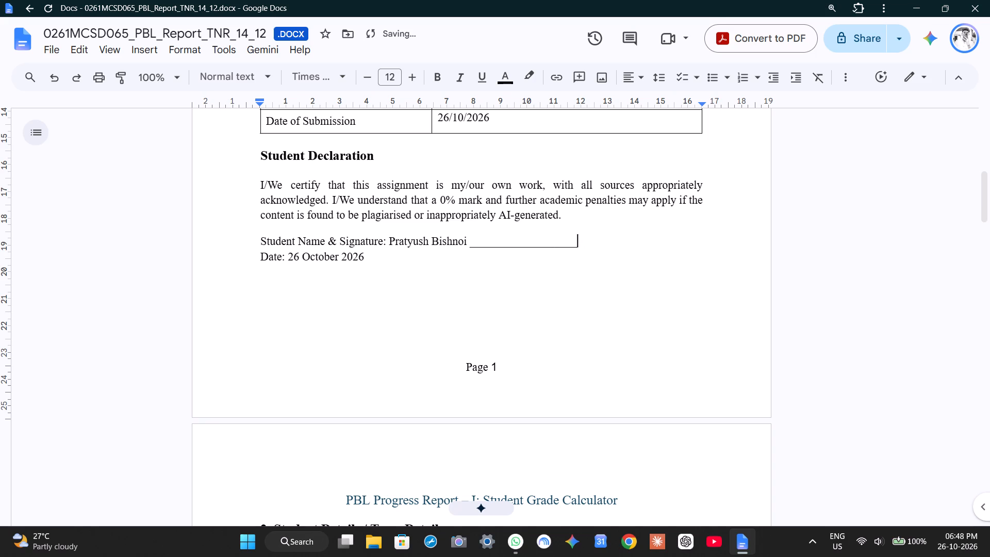
pyautogui.press('BackSpace')
pyautogui.press('BackSpace')
pyautogui.press('BackSpace')
pyautogui.press('BackSpace')
pyautogui.press('BackSpace')
pyautogui.press('BackSpace')
pyautogui.press('BackSpace')
pyautogui.press('BackSpace')
pyautogui.press('BackSpace')
pyautogui.press('BackSpace')
pyautogui.press('BackSpace')
pyautogui.press('BackSpace')
pyautogui.press('BackSpace')
pyautogui.press('BackSpace')
pyautogui.press('BackSpace')
pyautogui.press('BackSpace')
pyautogui.press('BackSpace')
pyautogui.press('BackSpace')
pyautogui.press('BackSpace')
# Delete the title "PBL Progress Report – I: Student Grade Calculator" above the Student Details / Team Details section.
pyautogui.scroll(-4, 421, 224)
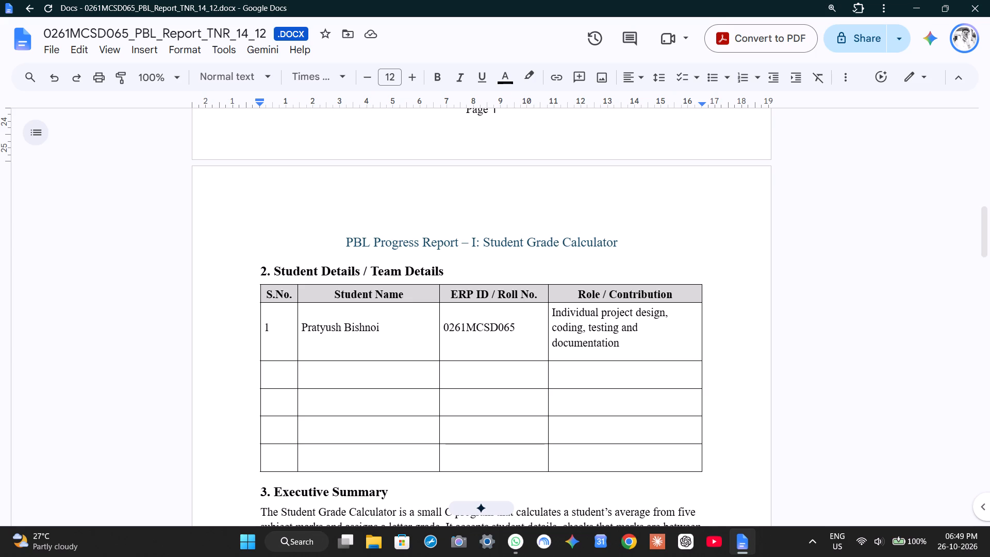
pyautogui.moveTo(396, 235); pyautogui.dragTo(592, 239)
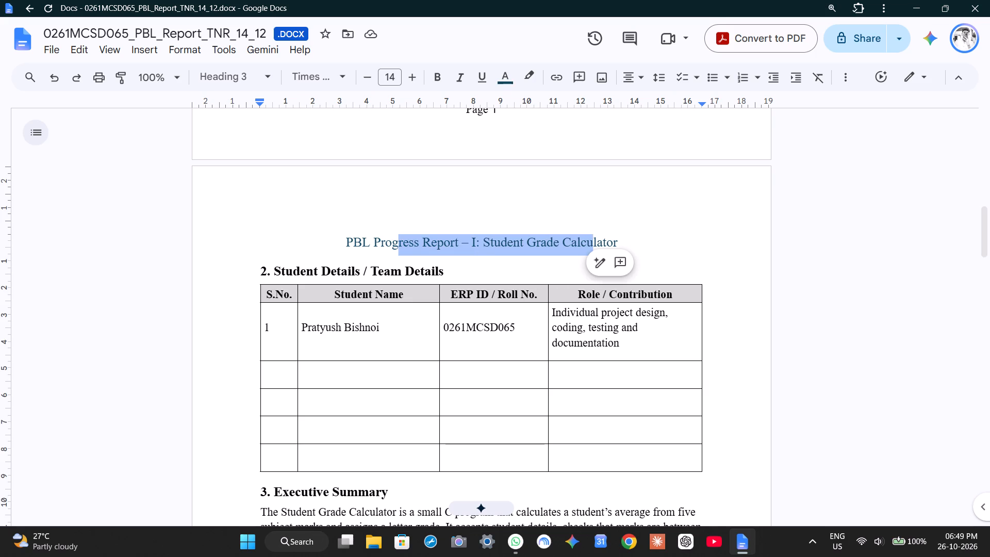
pyautogui.click(603, 239)
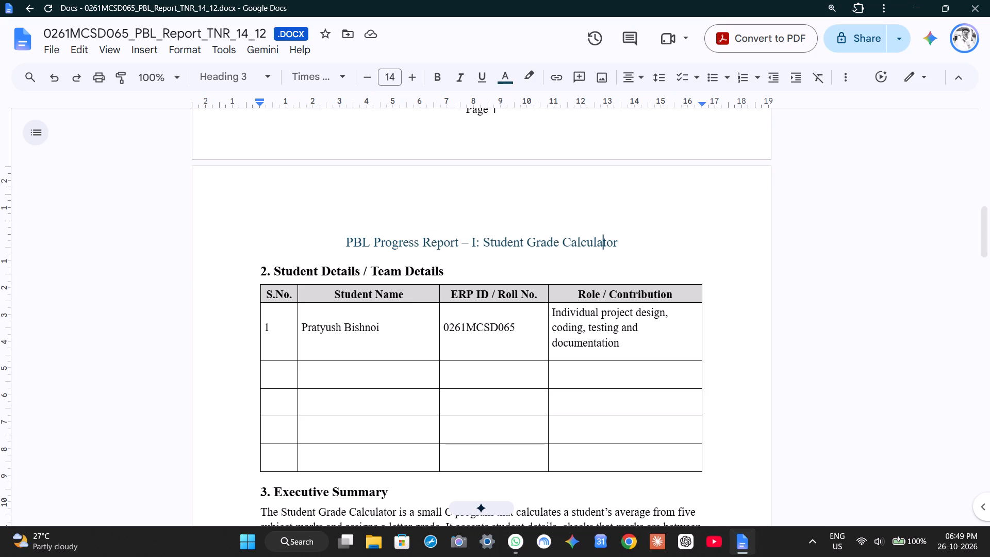
pyautogui.moveTo(618, 240); pyautogui.dragTo(343, 240)
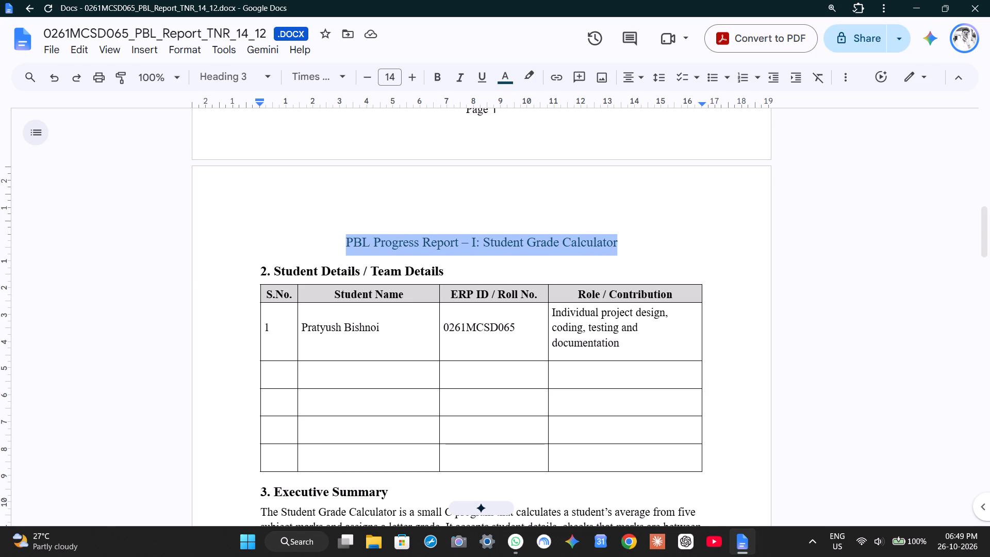
pyautogui.press('BackSpace')
# Remove the break before the "2. Student Details / Team Details" heading and insert four line breaks after the declaration date, placing it directly above its table.
pyautogui.click(256, 268)
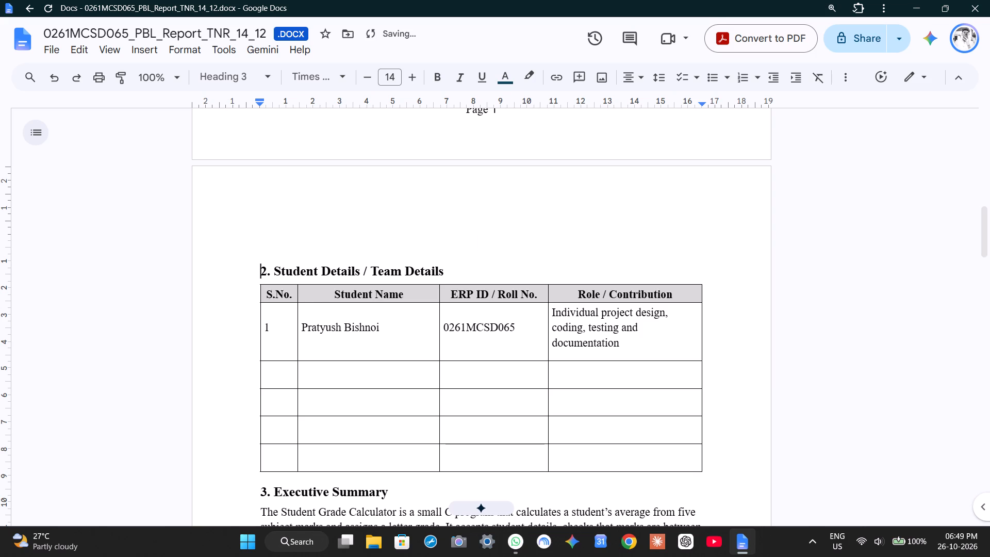
pyautogui.press('BackSpace')
pyautogui.press('BackSpace')
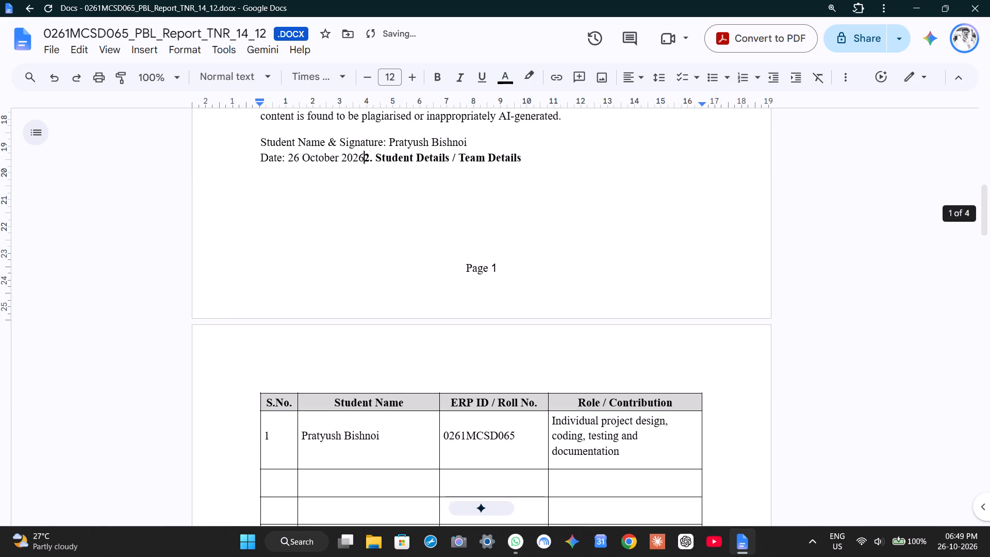
pyautogui.press('Return')
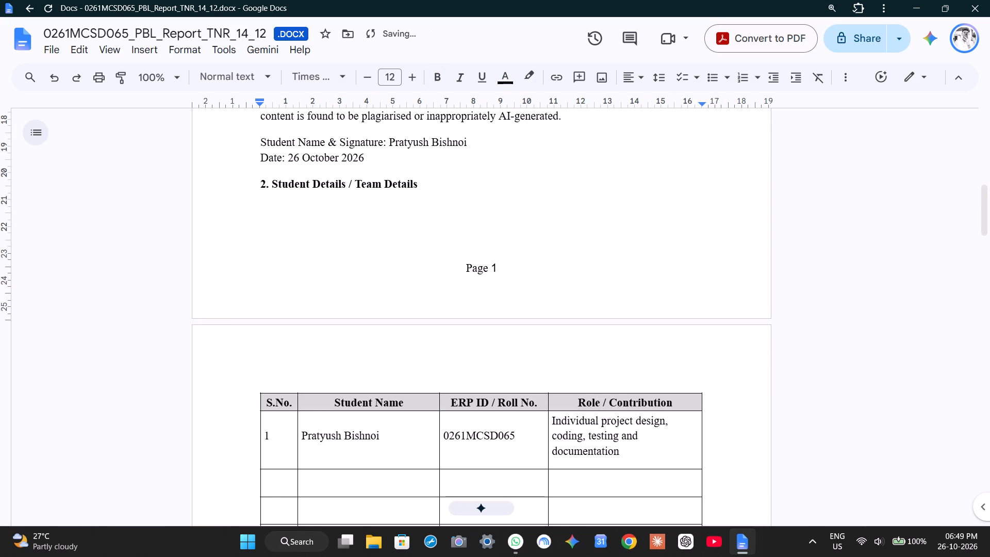
pyautogui.press('Return')
pyautogui.press('Return')
pyautogui.press('Return')
# Delete the four empty rows below the first student entry in the Student Details / Team Details table.
pyautogui.scroll(-4, 464, 280)
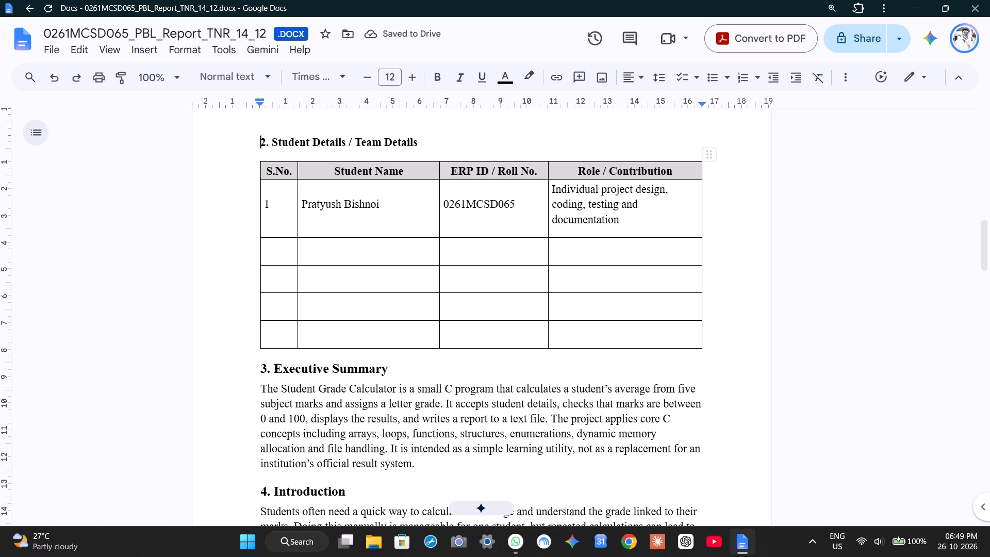
pyautogui.rightClick(436, 325)
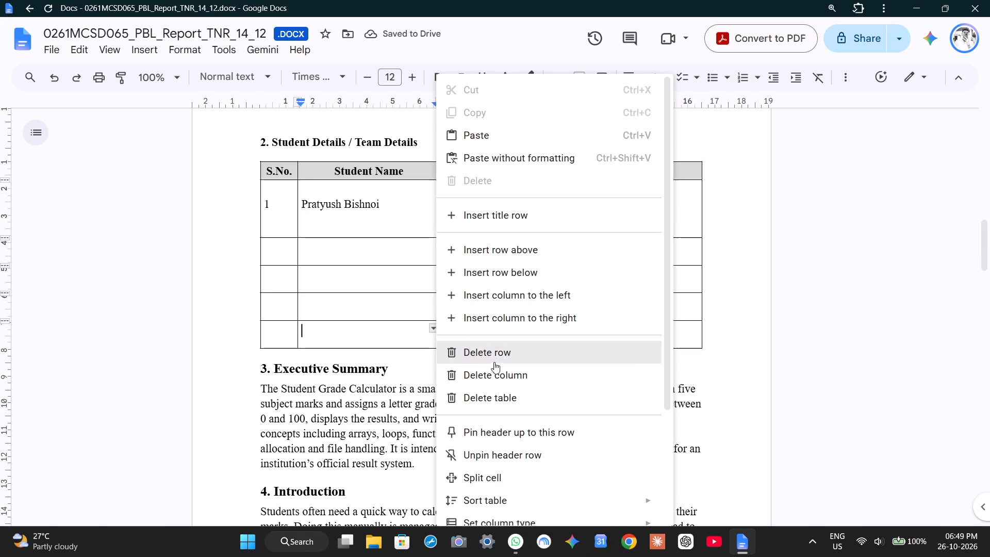
pyautogui.click(496, 356)
pyautogui.rightClick(391, 302)
pyautogui.click(438, 349)
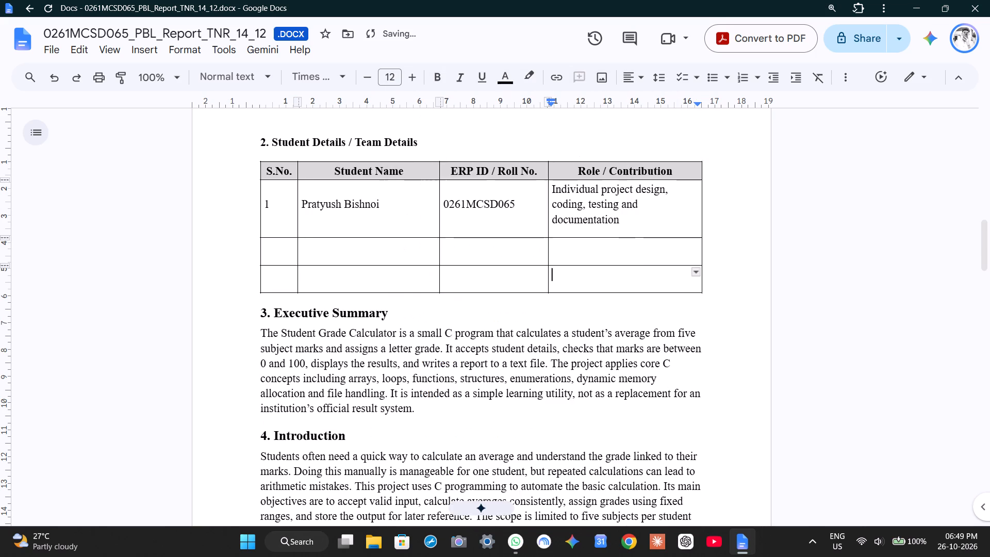
pyautogui.rightClick(371, 282)
pyautogui.click(430, 356)
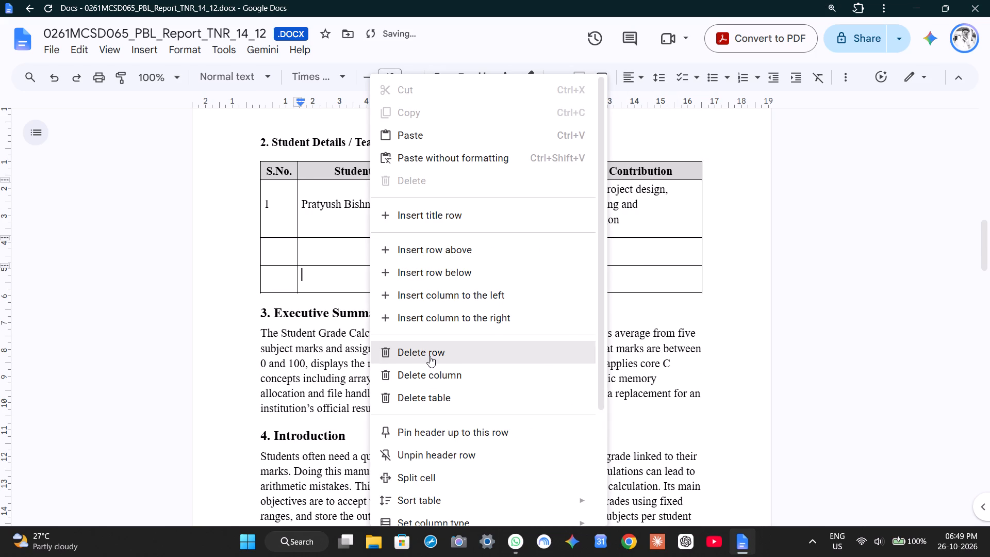
pyautogui.rightClick(350, 254)
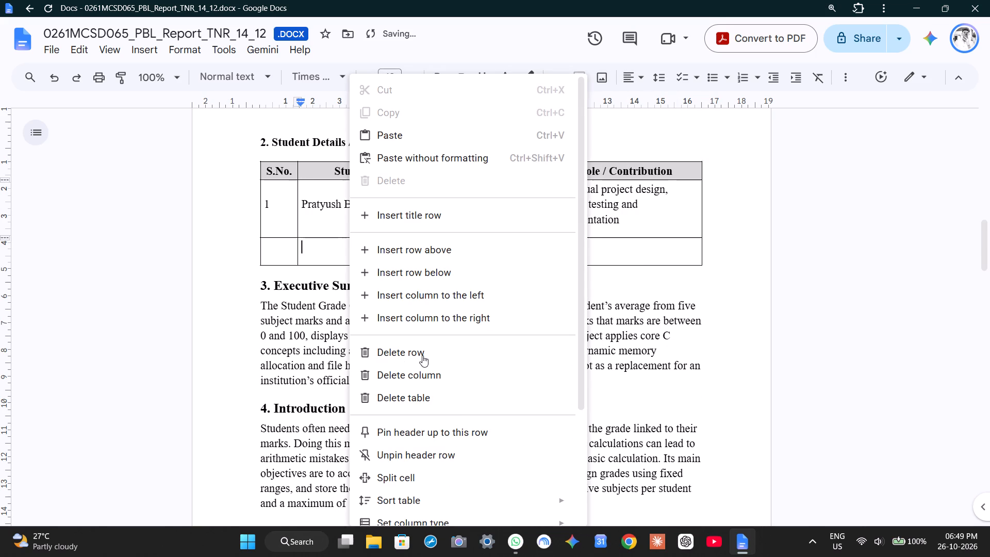
pyautogui.click(422, 355)
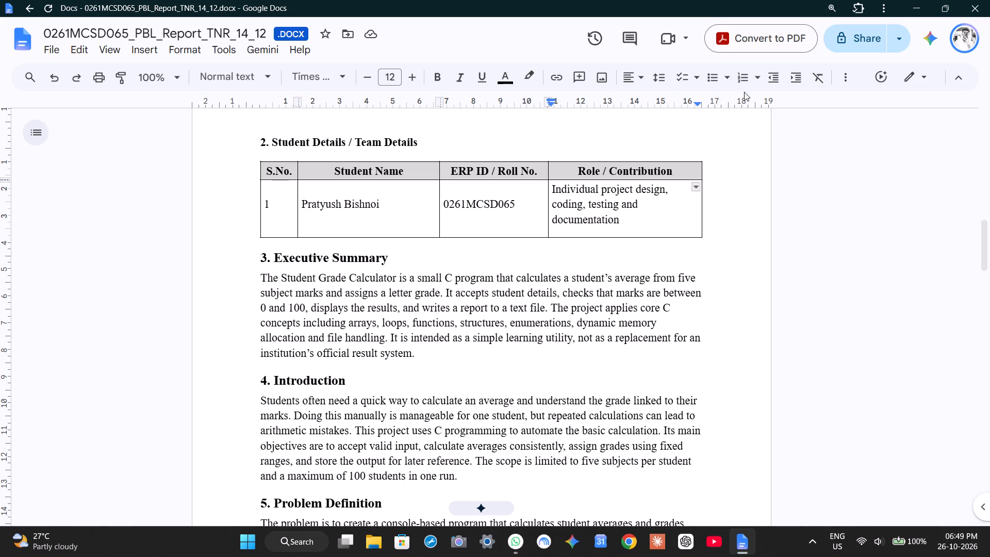
# Minimise the document window and go to the Windows desktop.
pyautogui.click(910, 0)
pyautogui.rightClick(357, 86)
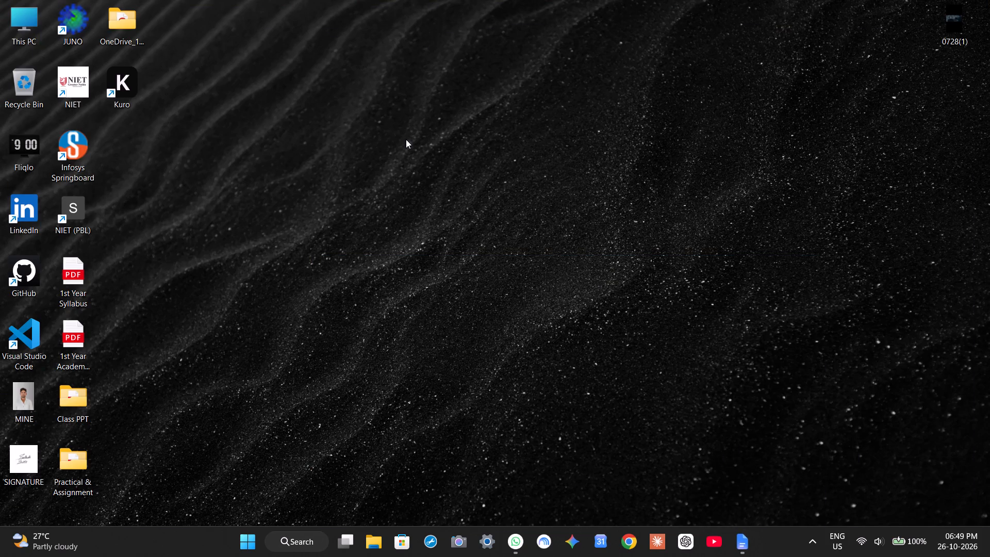
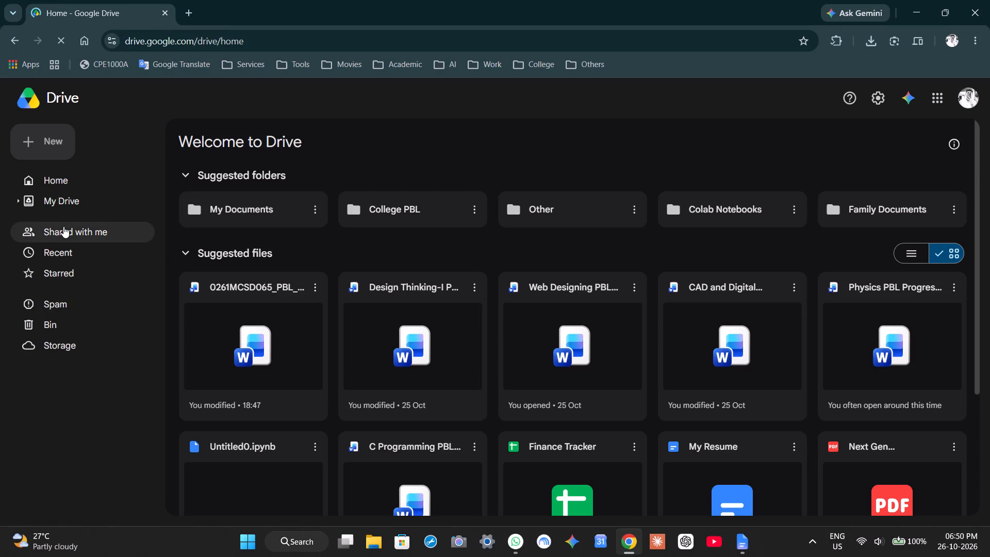
# Upload M.Tech PROGRESS REPORT I.docx from the Downloads folder to My Drive and close the Drive window.
pyautogui.click(65, 230)
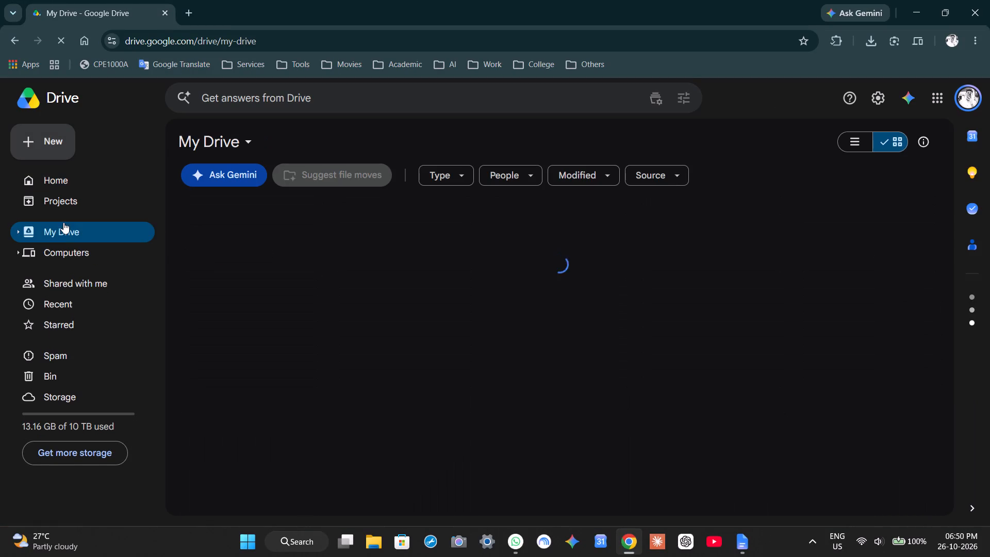
pyautogui.rightClick(437, 330)
pyautogui.click(497, 123)
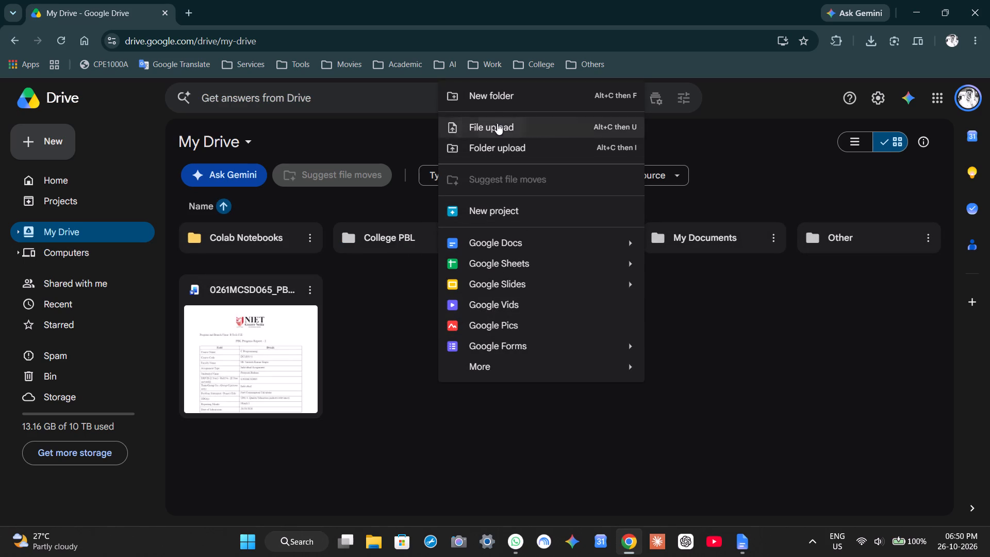
pyautogui.click(41, 146)
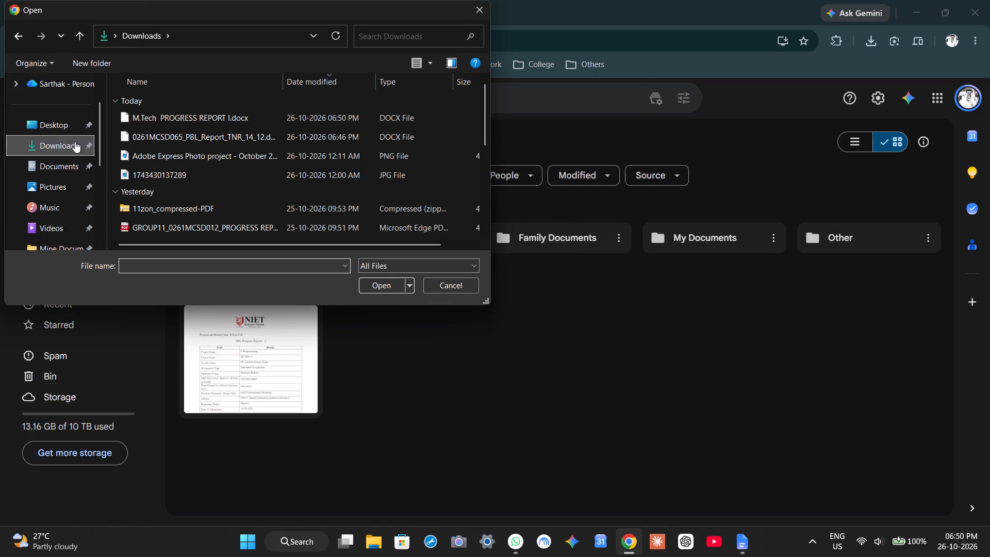
pyautogui.click(166, 116)
pyautogui.click(375, 281)
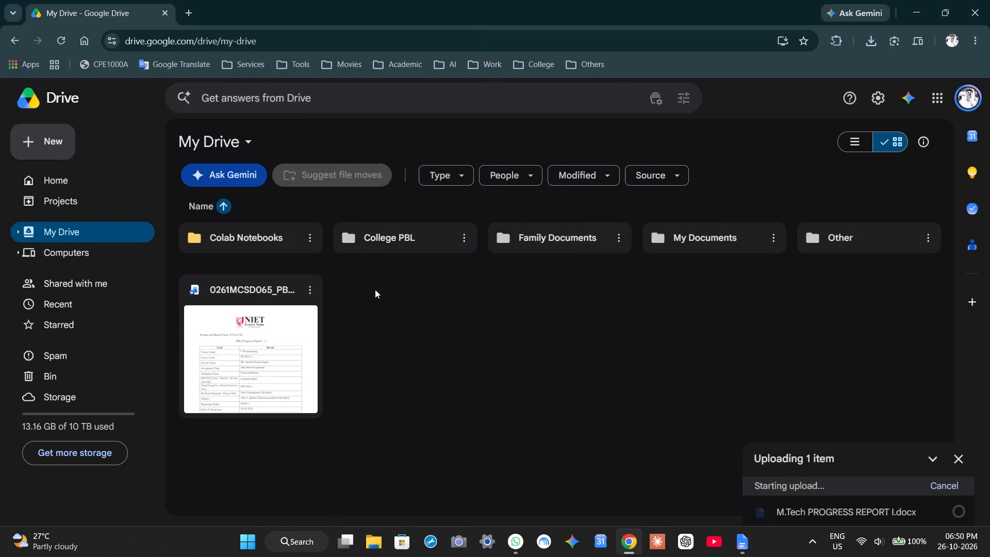
pyautogui.click(989, 0)
# Switch back to the Google Docs window and open M.Tech PROGRESS REPORT I from the recent documents.
pyautogui.click(737, 547)
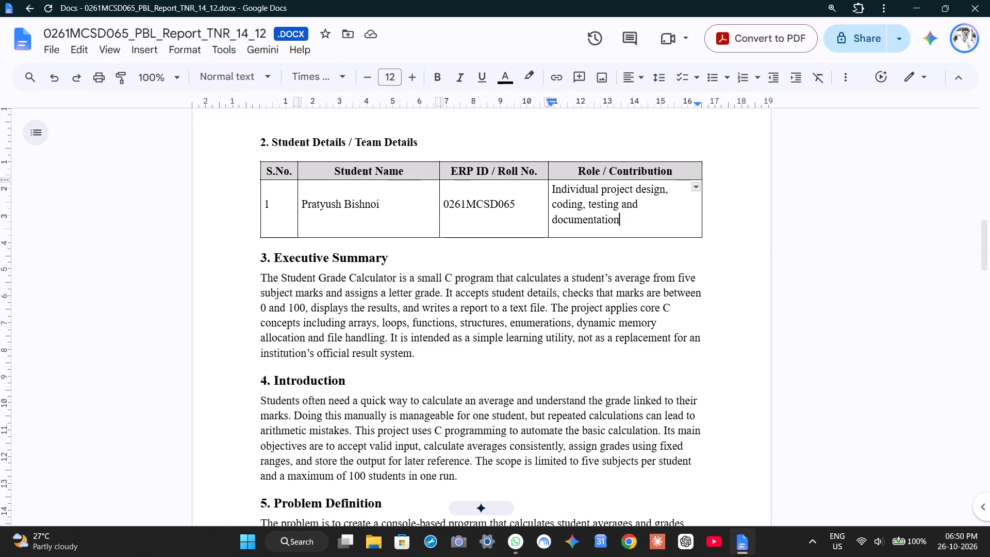
pyautogui.click(25, 11)
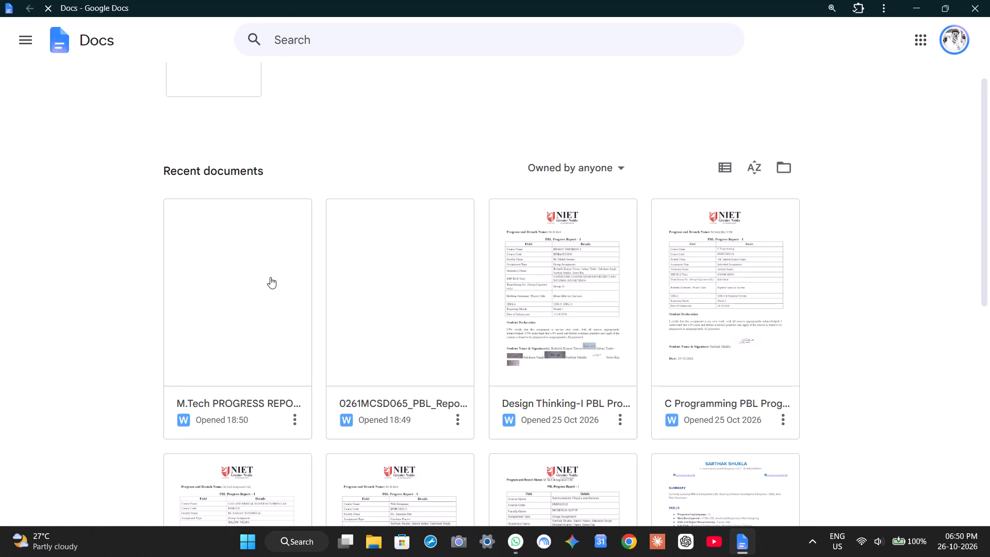
pyautogui.click(244, 294)
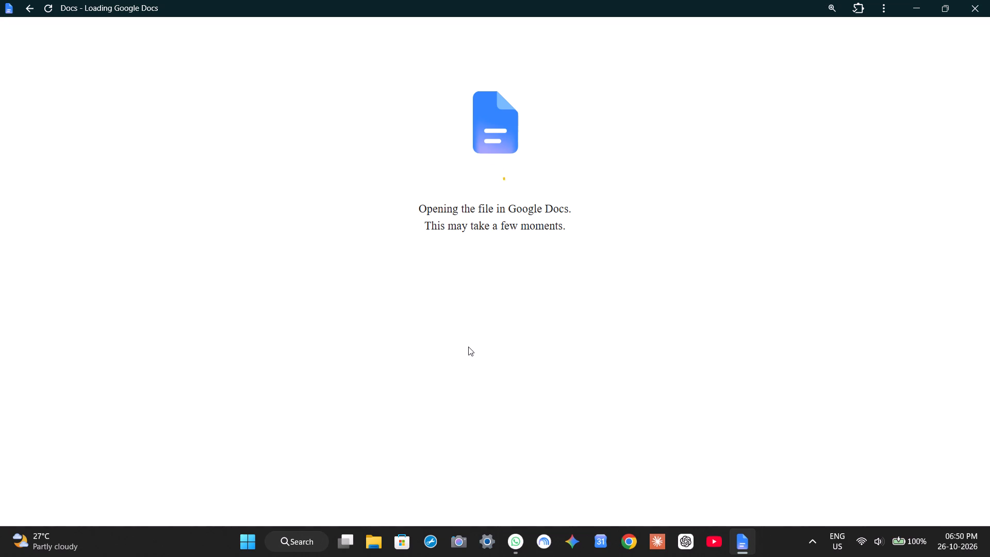
# Select the template content from the "3. Executive Summary" heading through the end of the "8. Module 2" section.
pyautogui.scroll(-8, 473, 340)
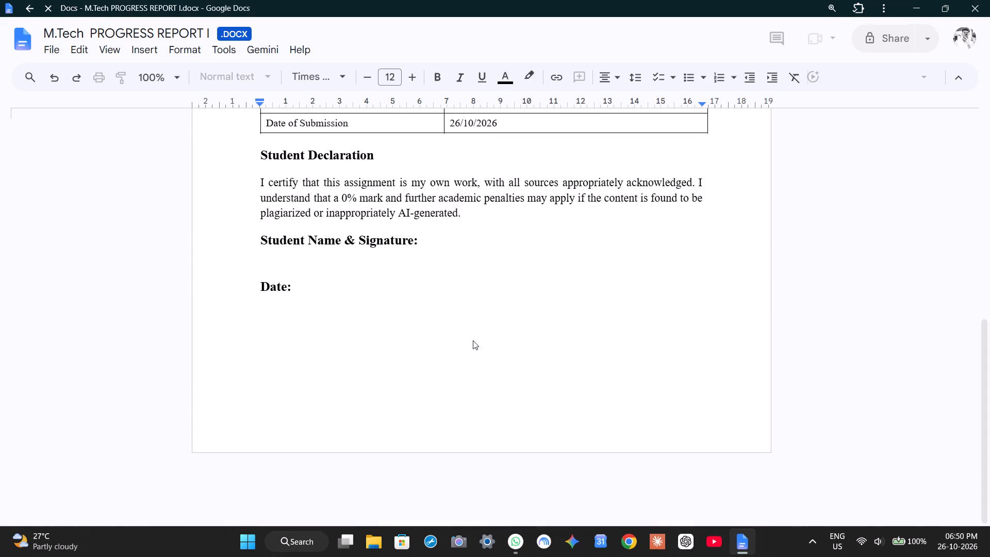
pyautogui.scroll(-16, 471, 341)
pyautogui.moveTo(571, 312); pyautogui.dragTo(235, 133)
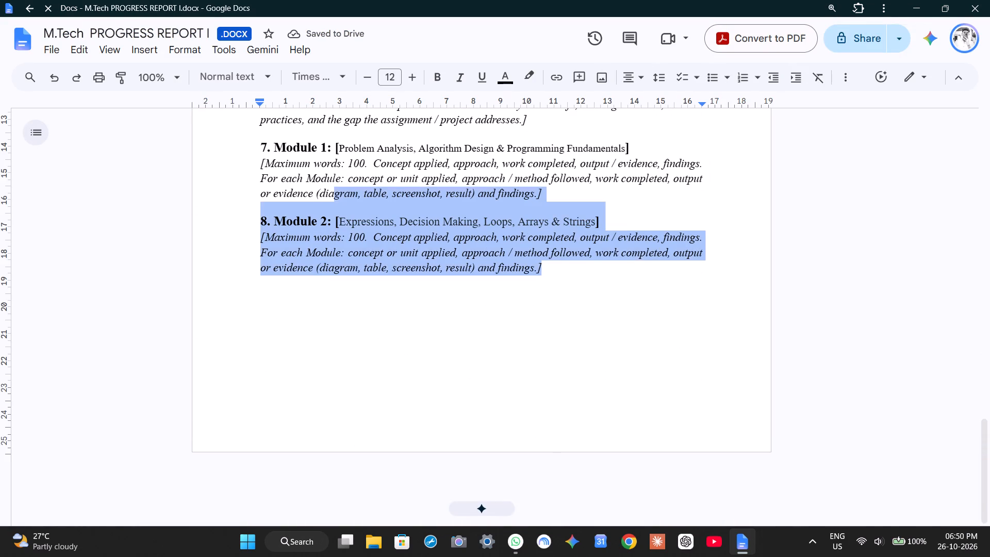
pyautogui.moveTo(235, 133); pyautogui.dragTo(303, 368)
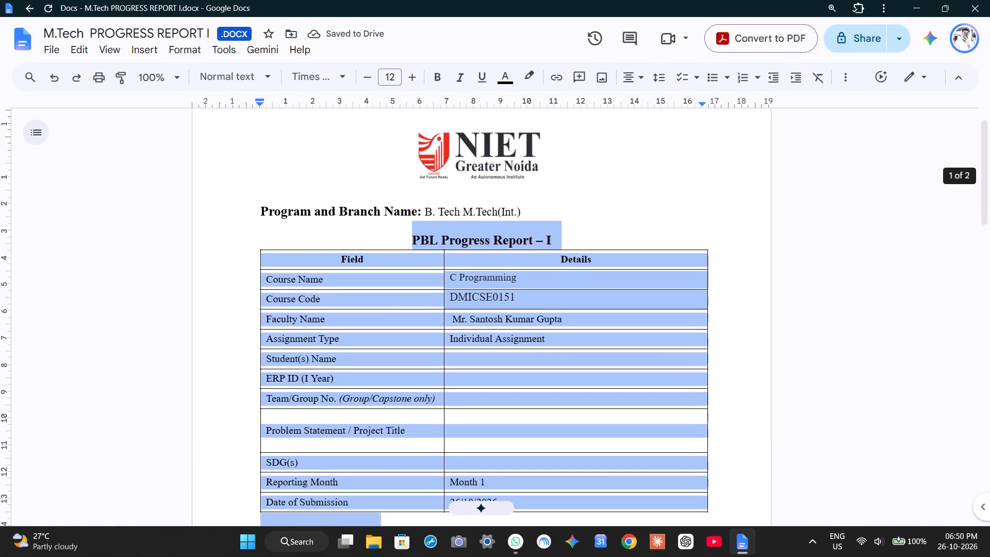
pyautogui.moveTo(303, 368); pyautogui.dragTo(244, 108)
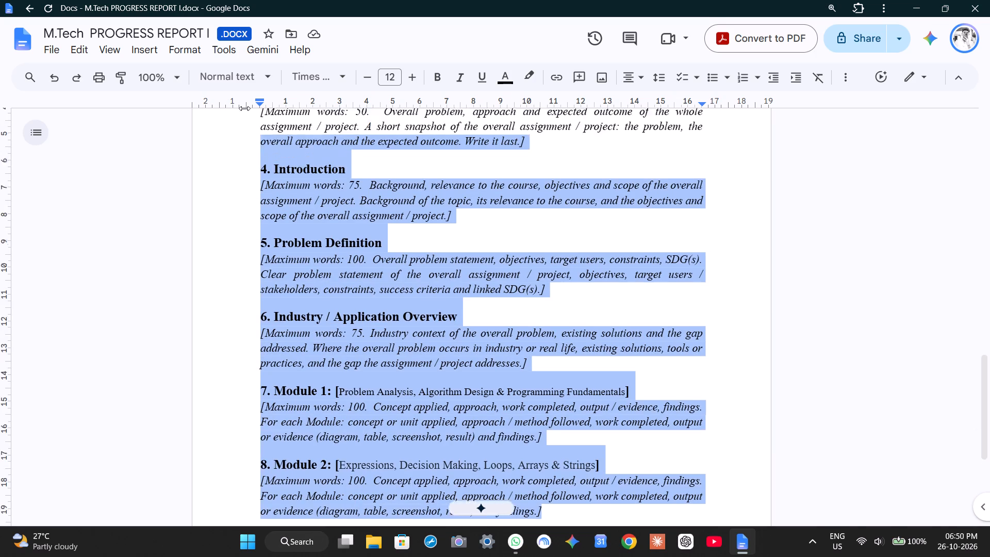
pyautogui.moveTo(244, 108); pyautogui.dragTo(258, 166)
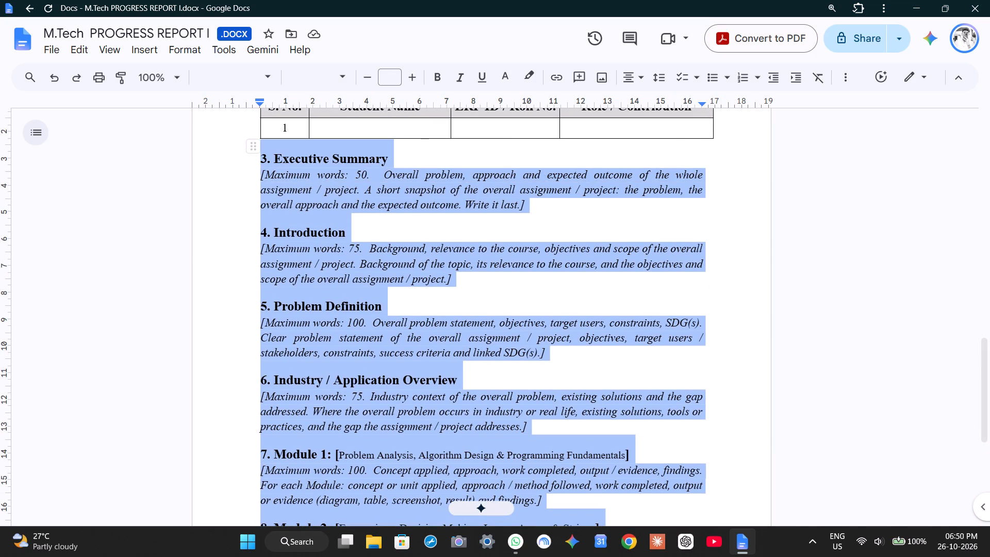
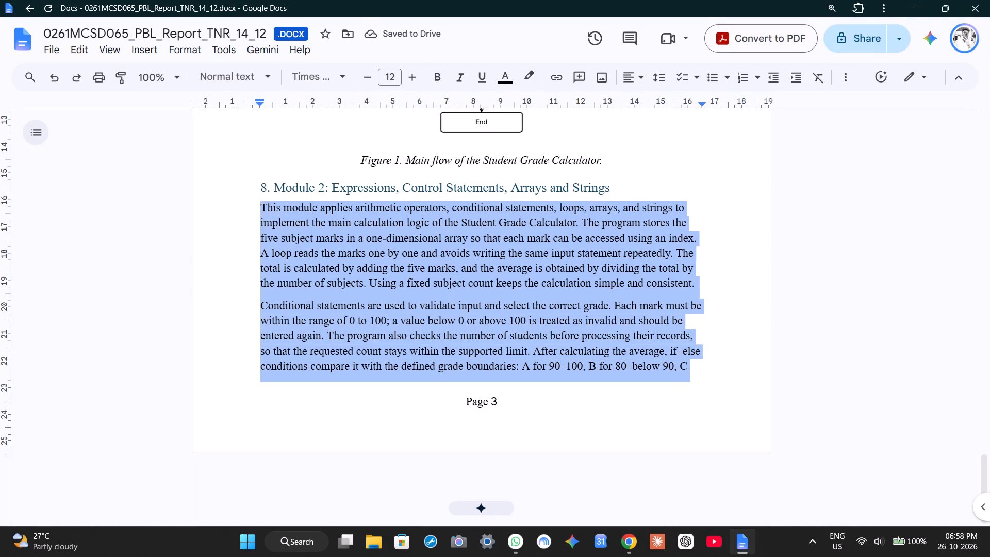
# Replace the selected Module 2 body text with the copied paragraph beginning "I applied arithmetic expressions and decision-making statements".
pyautogui.hotkey('ctrl', 'v')
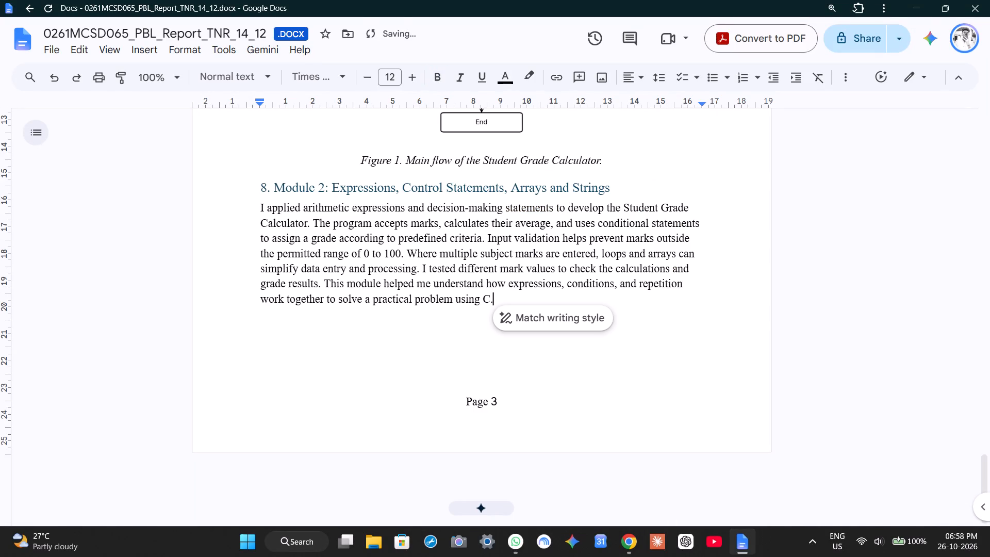
# Make the "8. Module 2: Expressions, Control Statements, Arrays and Strings" heading bold and black.
pyautogui.moveTo(614, 183); pyautogui.dragTo(260, 185)
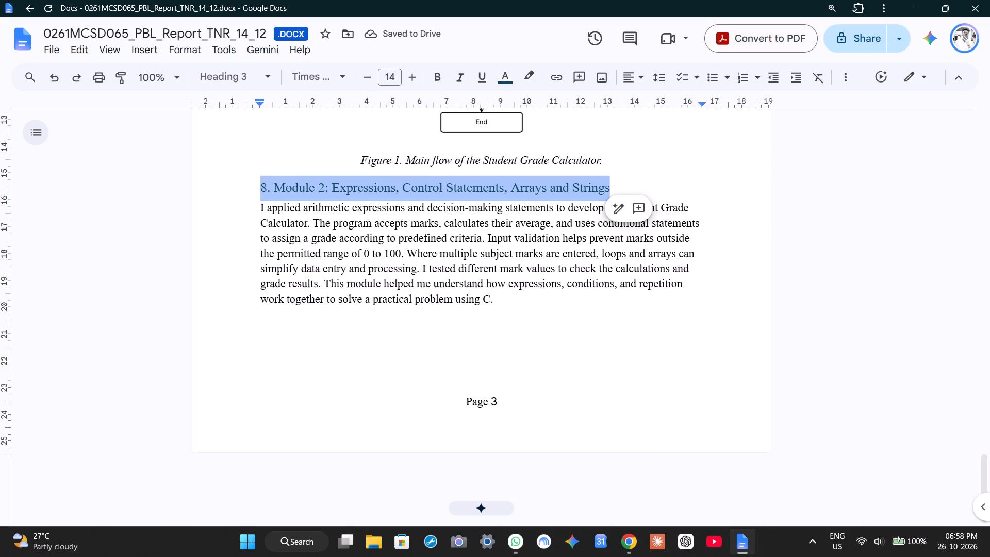
pyautogui.click(435, 75)
pyautogui.click(511, 74)
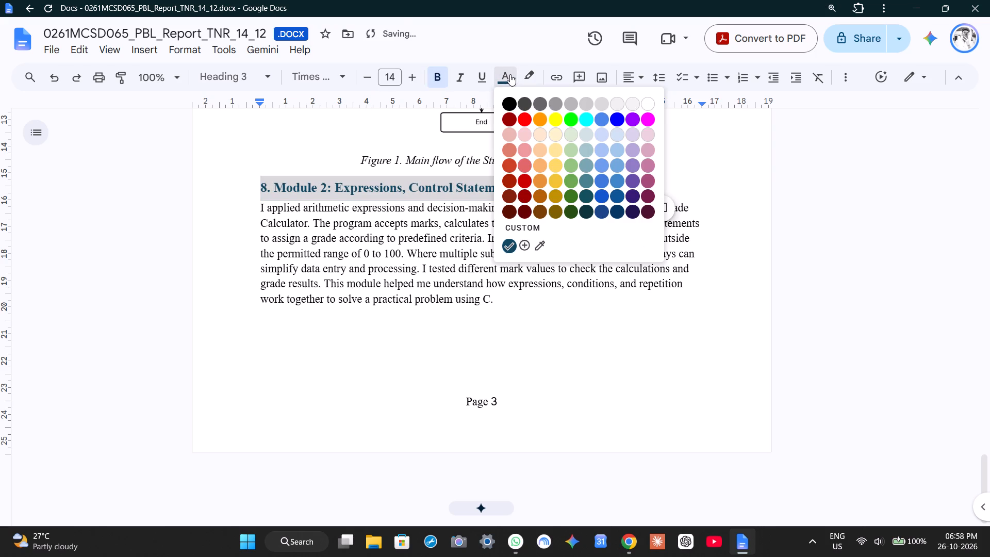
pyautogui.click(507, 101)
pyautogui.click(415, 199)
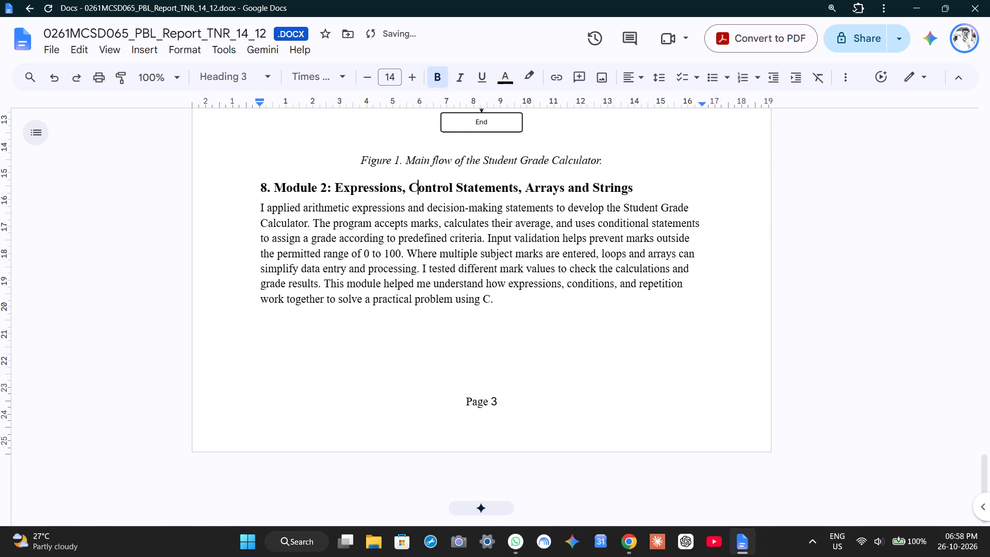
pyautogui.click(687, 187)
pyautogui.click(616, 320)
pyautogui.click(503, 411)
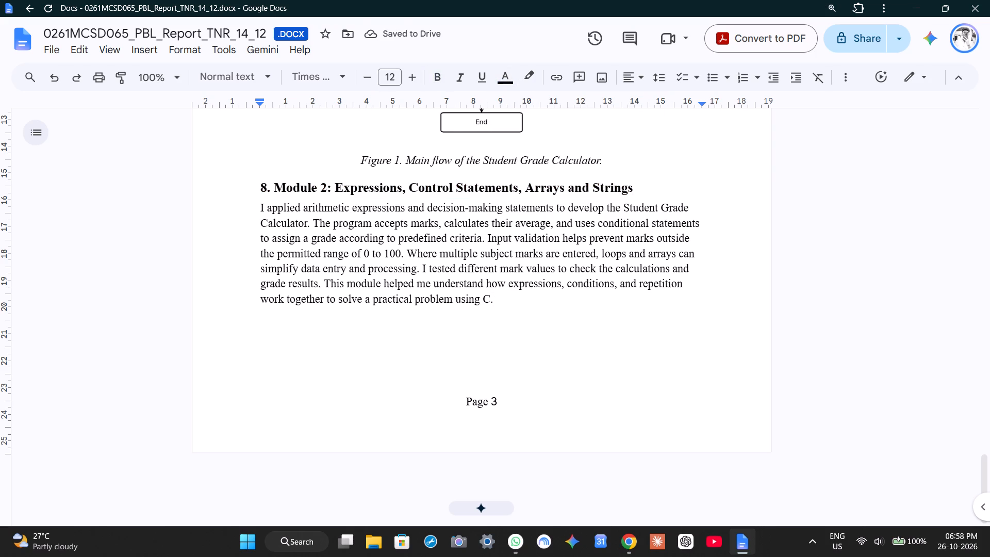
# Delete the Student Grade Calculator flowchart image between the Module 1 and Module 2 sections.
pyautogui.scroll(3, 506, 389)
pyautogui.click(607, 323)
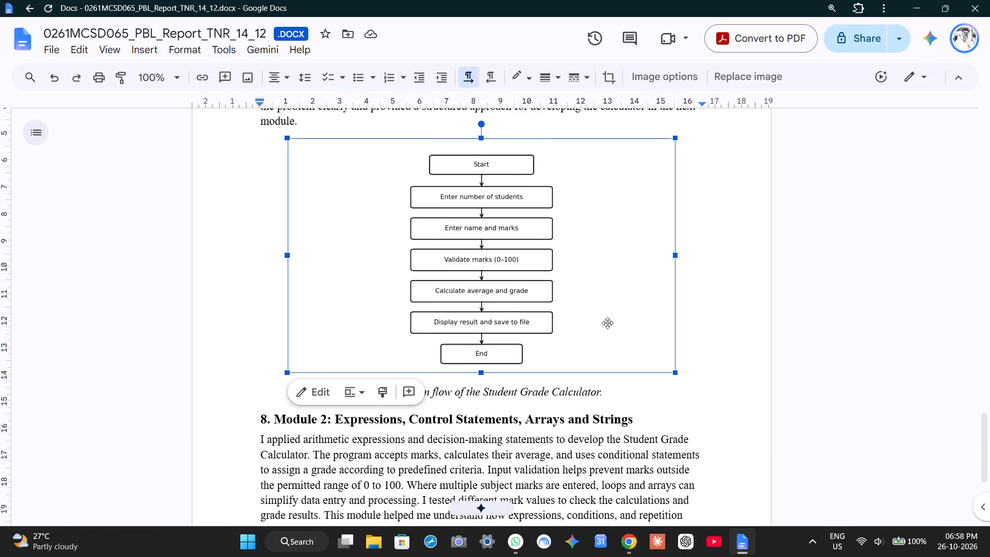
pyautogui.rightClick(558, 280)
pyautogui.click(583, 283)
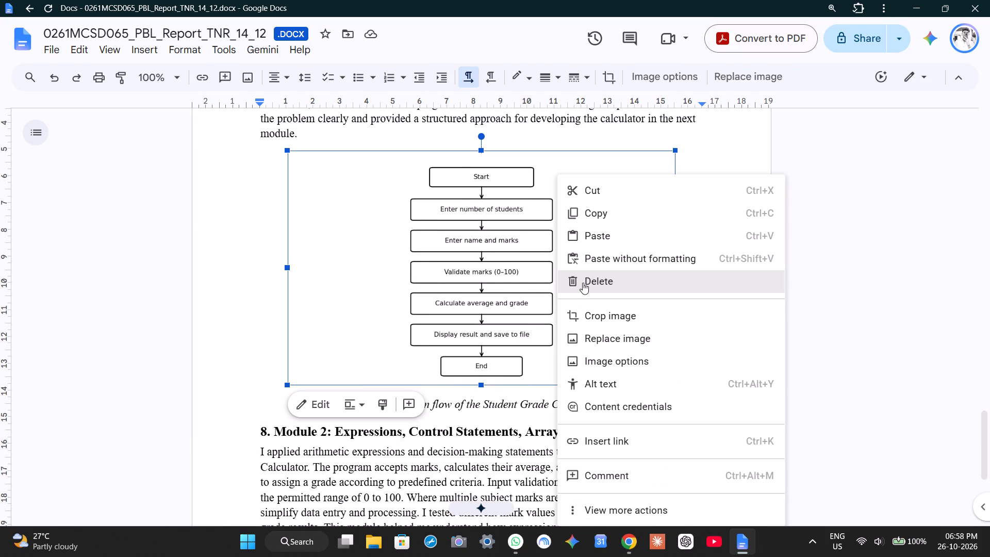
pyautogui.scroll(1, 585, 417)
pyautogui.click(560, 248)
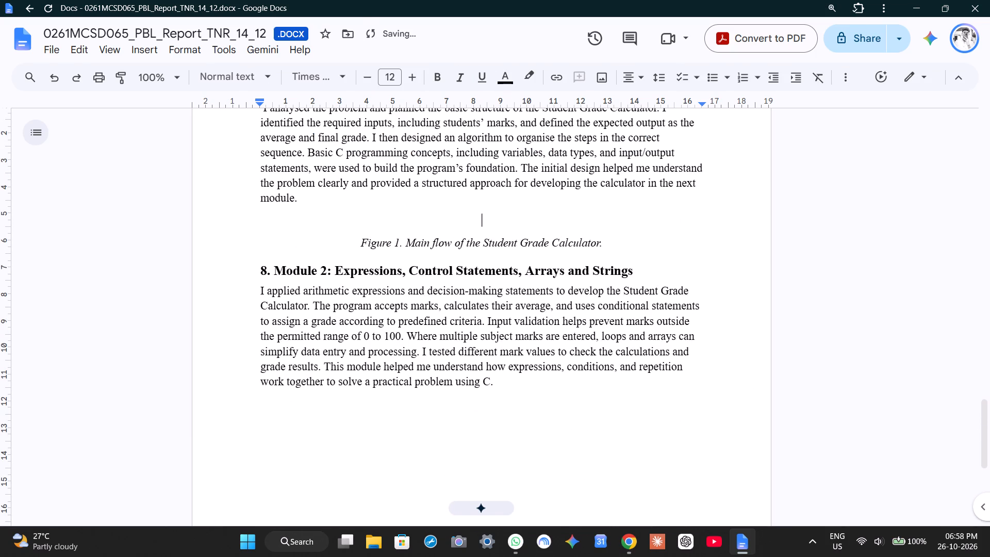
# Delete the "Figure 1. Main flow of the Student Grade Calculator." caption and the empty lines above the Module 2 heading.
pyautogui.moveTo(606, 244); pyautogui.dragTo(351, 244)
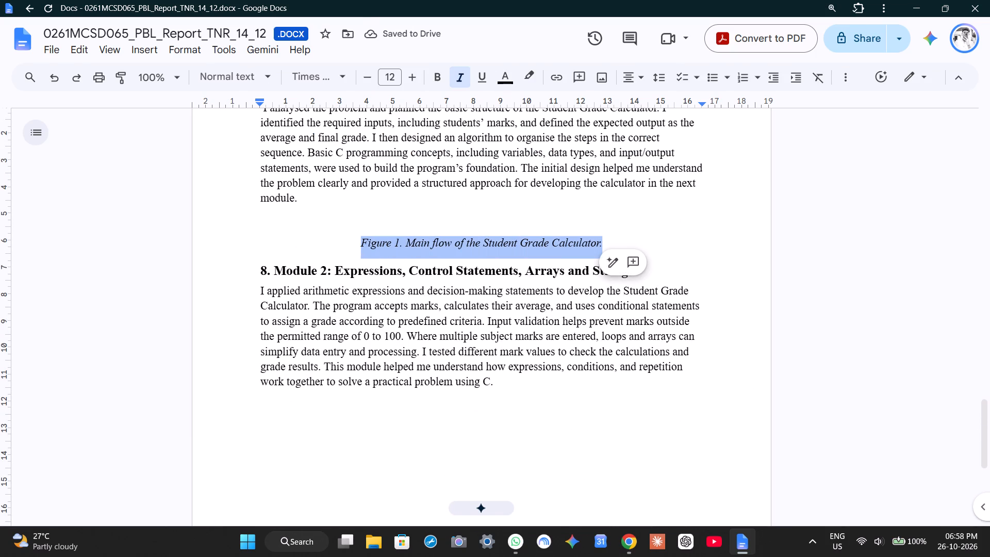
pyautogui.press('BackSpace')
pyautogui.press('BackSpace')
pyautogui.press('BackSpace')
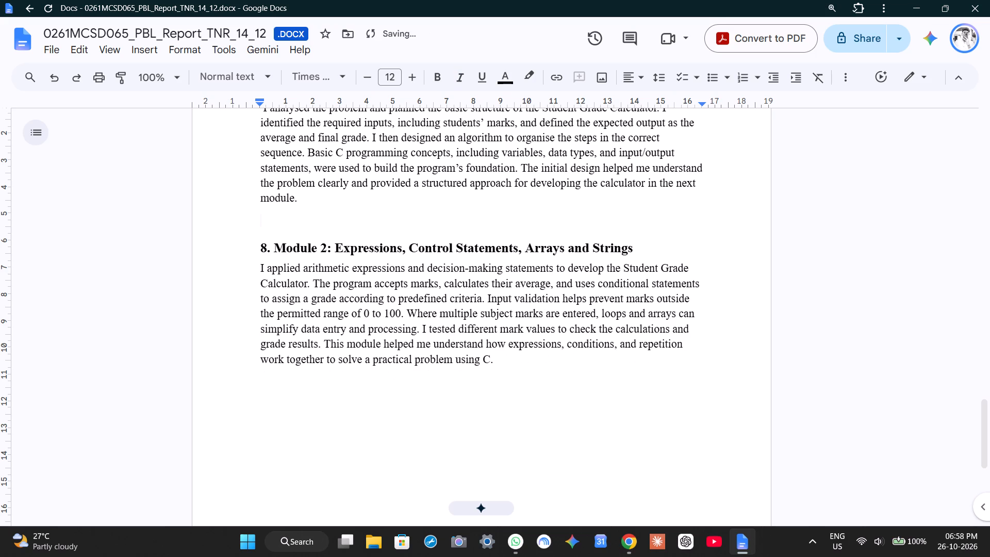
pyautogui.press('BackSpace')
# Add a blank line after the Module 1 paragraph to separate it from the Module 2 heading.
pyautogui.scroll(3, 515, 367)
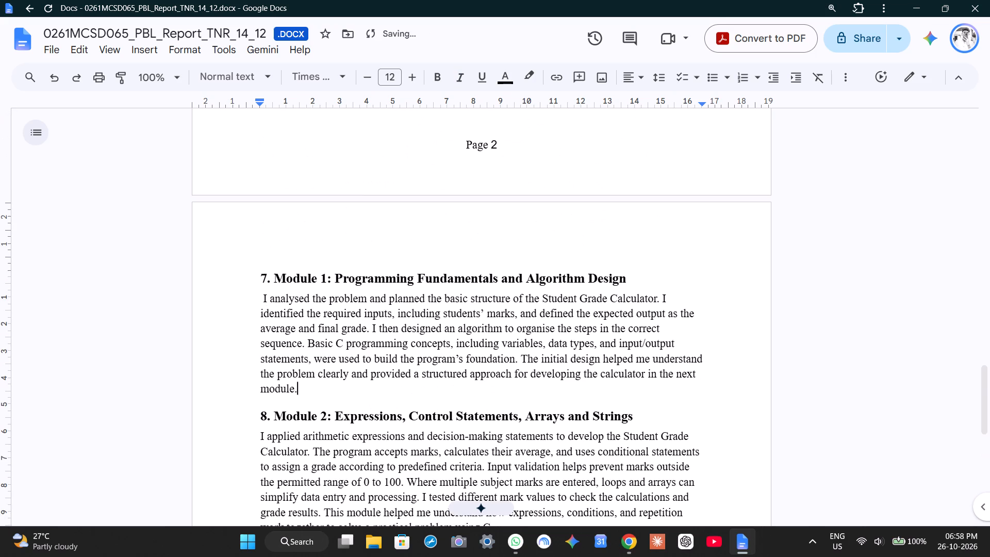
pyautogui.press('space')
pyautogui.scroll(-2, 516, 366)
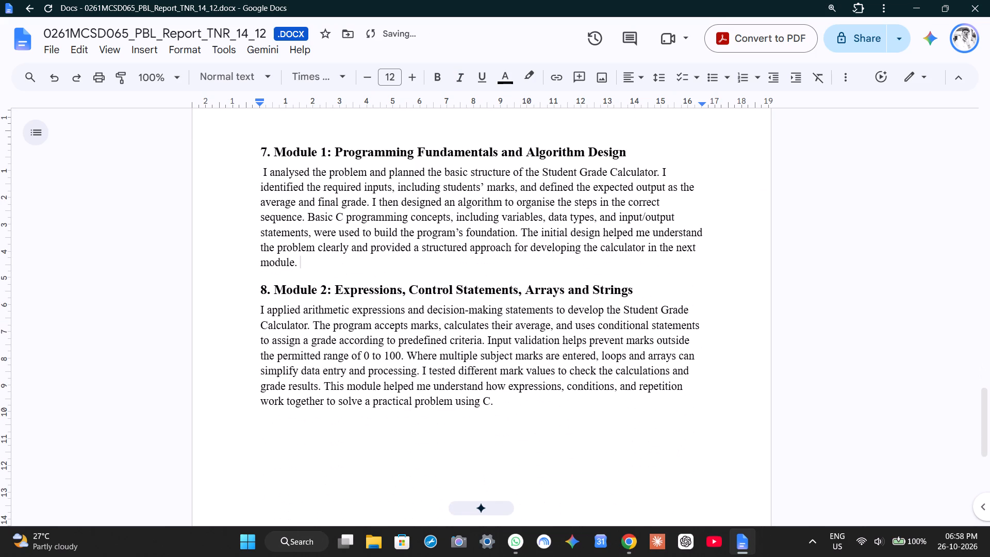
pyautogui.press('Return')
pyautogui.scroll(-1, 500, 354)
# Shorten the Role / Contribution entry in the Student Details table to "Individual".
pyautogui.scroll(4, 504, 350)
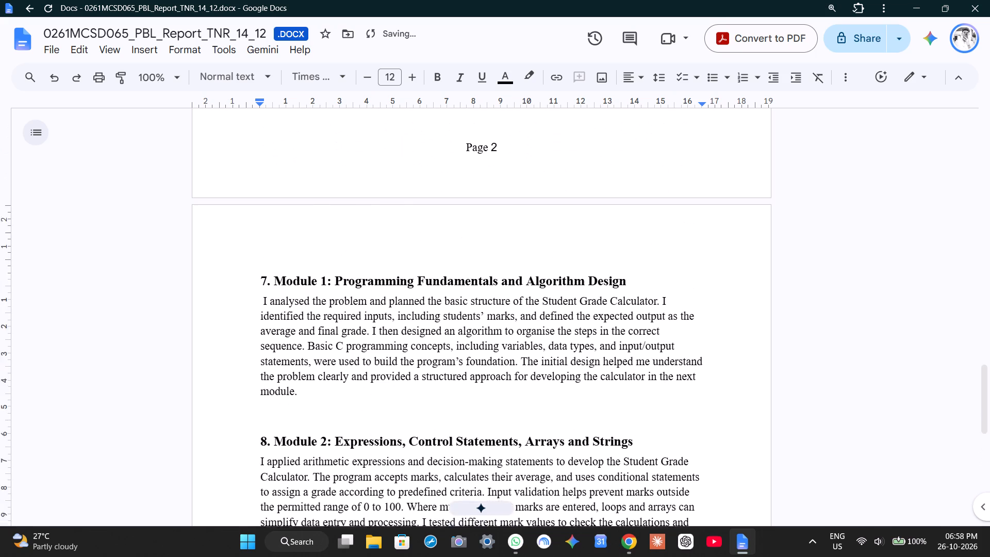
pyautogui.scroll(4, 505, 350)
pyautogui.scroll(5, 451, 344)
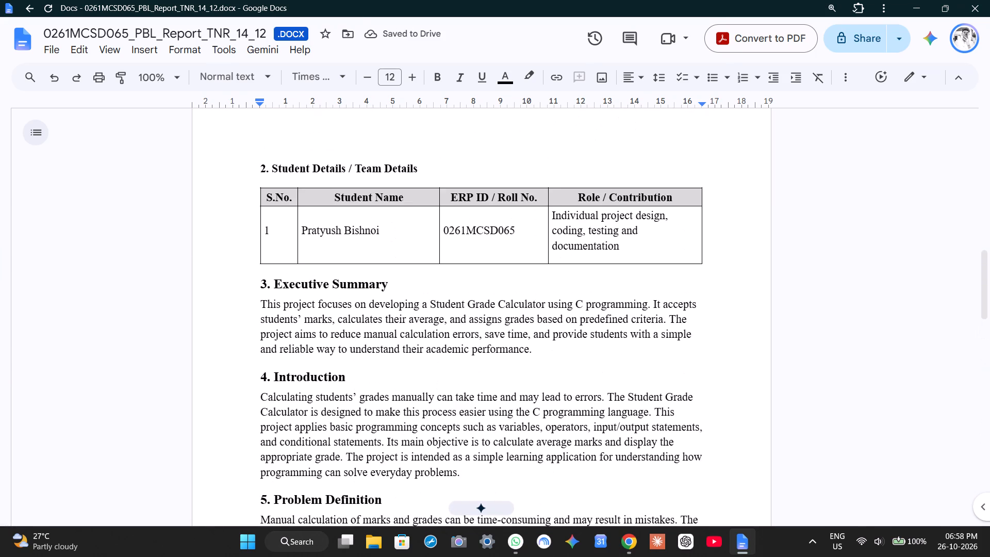
pyautogui.scroll(1, 404, 310)
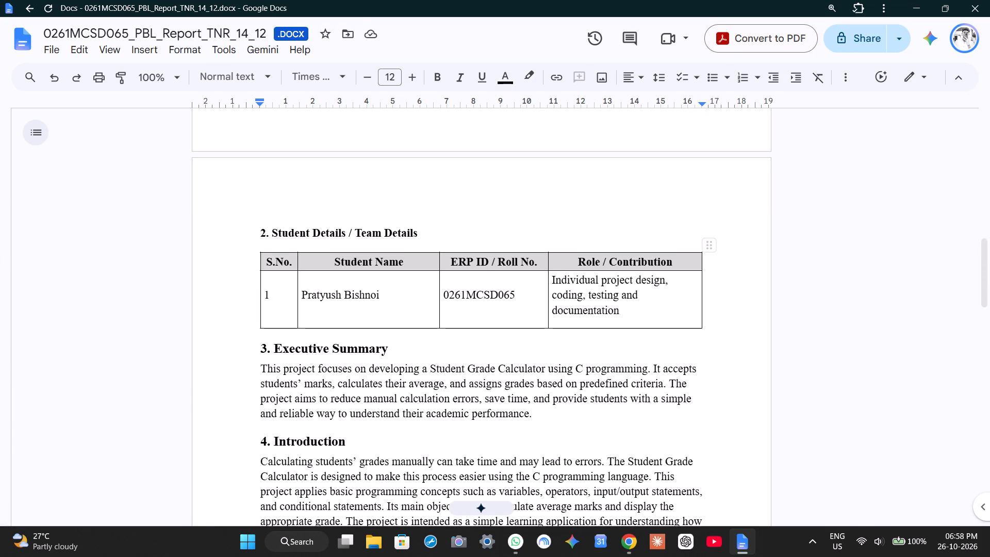
pyautogui.click(334, 312)
pyautogui.click(420, 315)
pyautogui.click(643, 309)
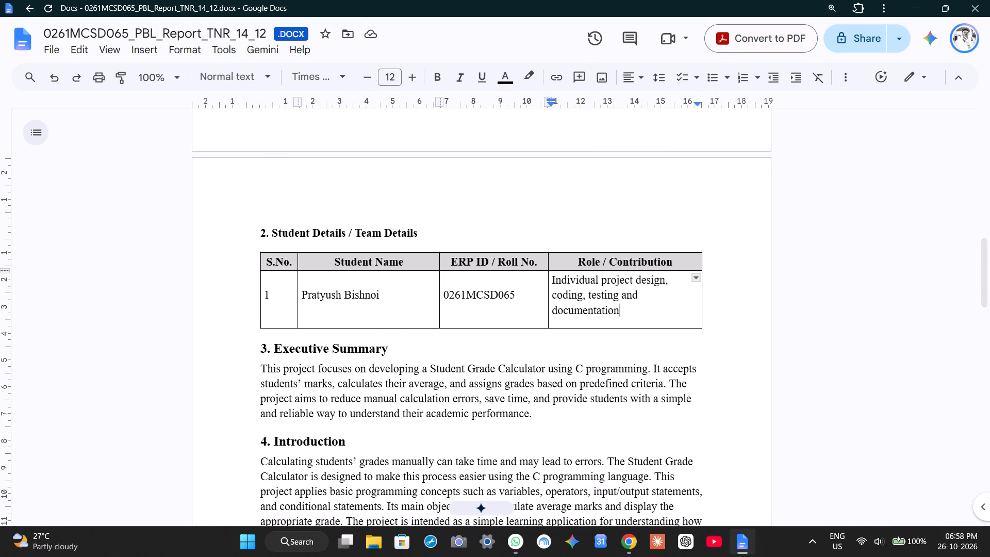
pyautogui.moveTo(632, 318); pyautogui.dragTo(547, 276)
pyautogui.click(571, 300)
pyautogui.moveTo(629, 316); pyautogui.dragTo(553, 285)
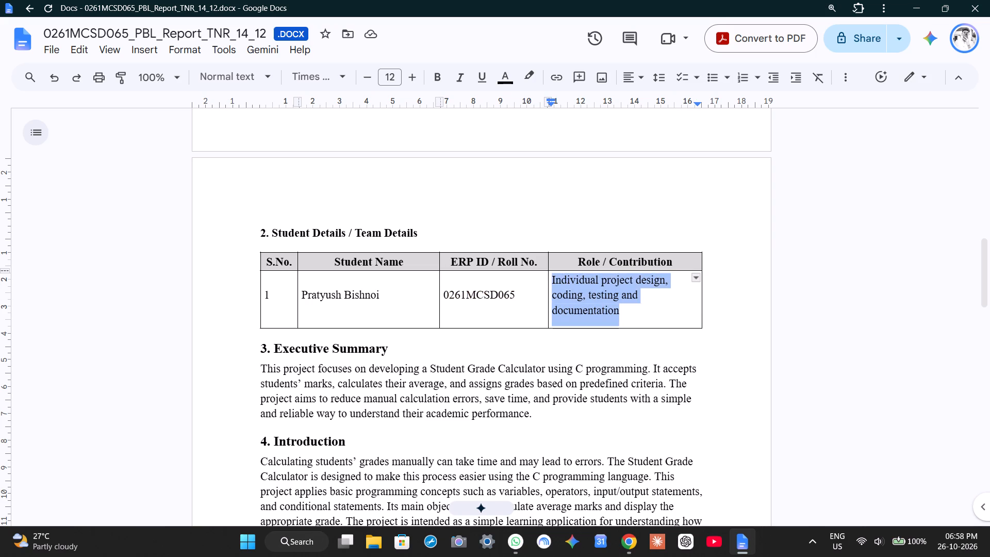
pyautogui.click(599, 277)
pyautogui.moveTo(599, 277); pyautogui.dragTo(637, 328)
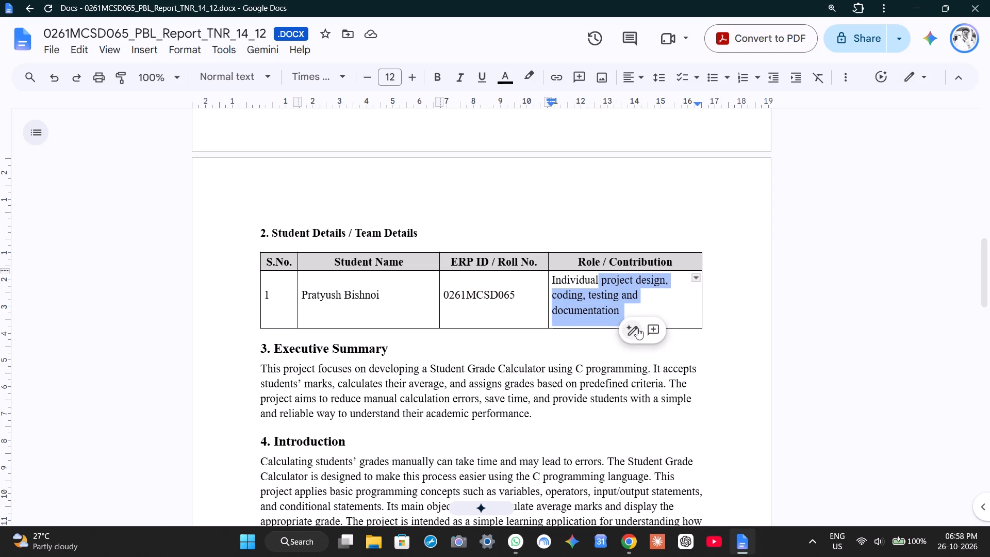
pyautogui.press('BackSpace')
pyautogui.press('BackSpace')
pyautogui.click(664, 314)
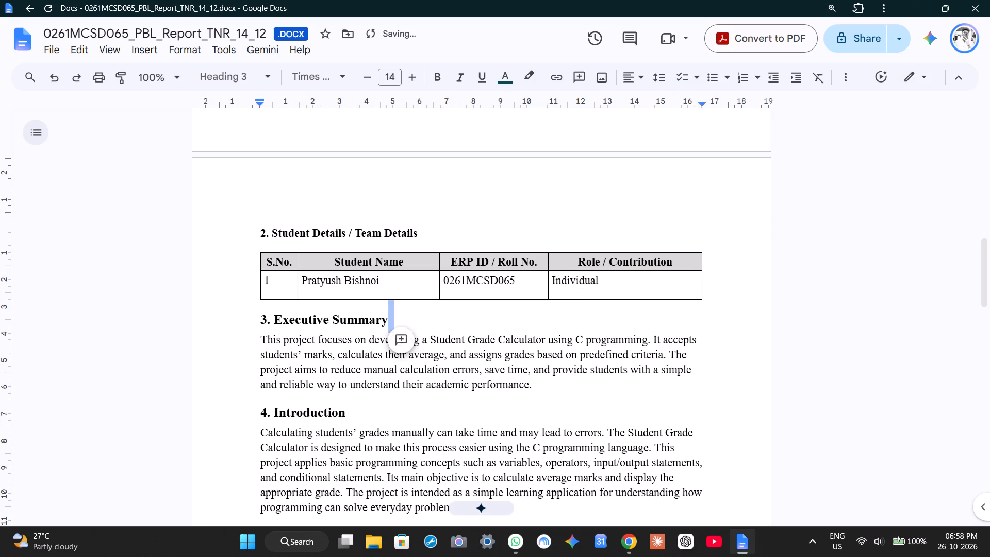
# Reduce the height of the student's row in the Student Details table by moving the table's bottom border up slightly.
pyautogui.click(625, 283)
pyautogui.click(625, 283)
pyautogui.click(633, 318)
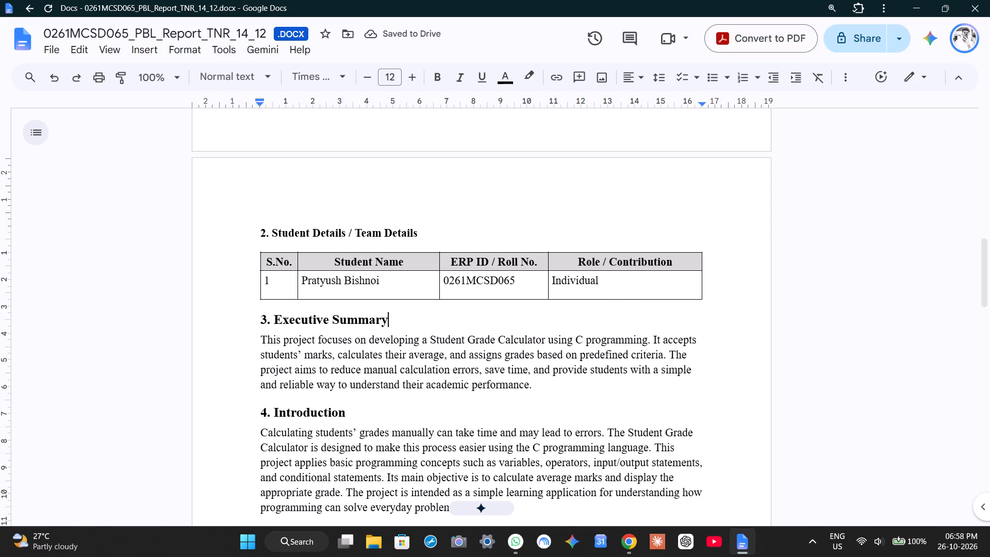
pyautogui.moveTo(646, 302); pyautogui.dragTo(651, 287)
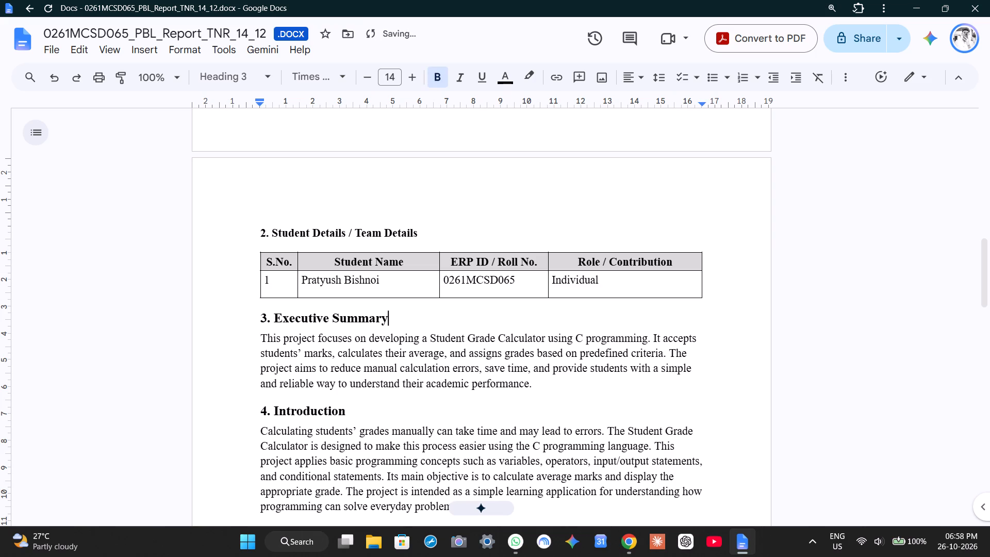
pyautogui.click(630, 225)
# Make the "Date: 26 October 2026" line under Student Declaration bold.
pyautogui.scroll(3, 623, 252)
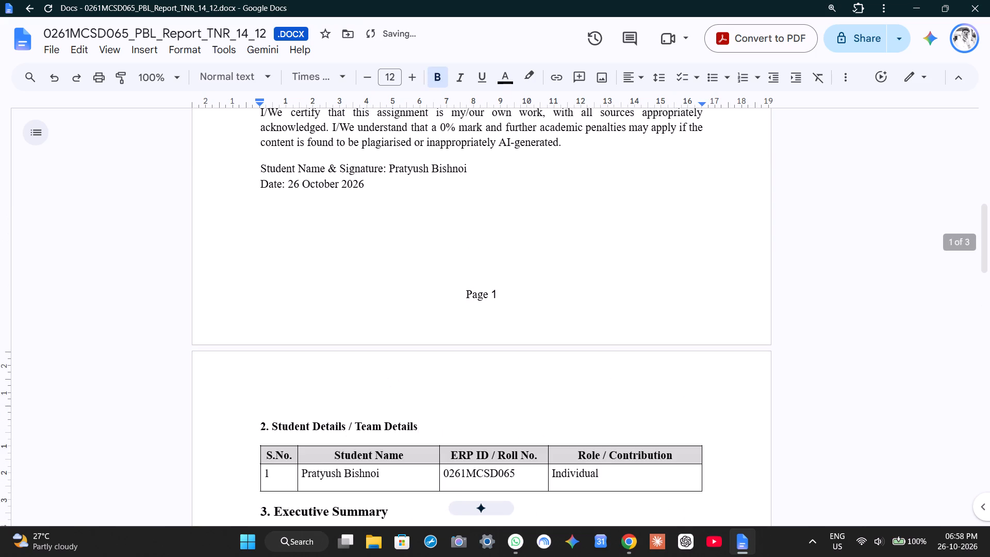
pyautogui.scroll(3, 596, 251)
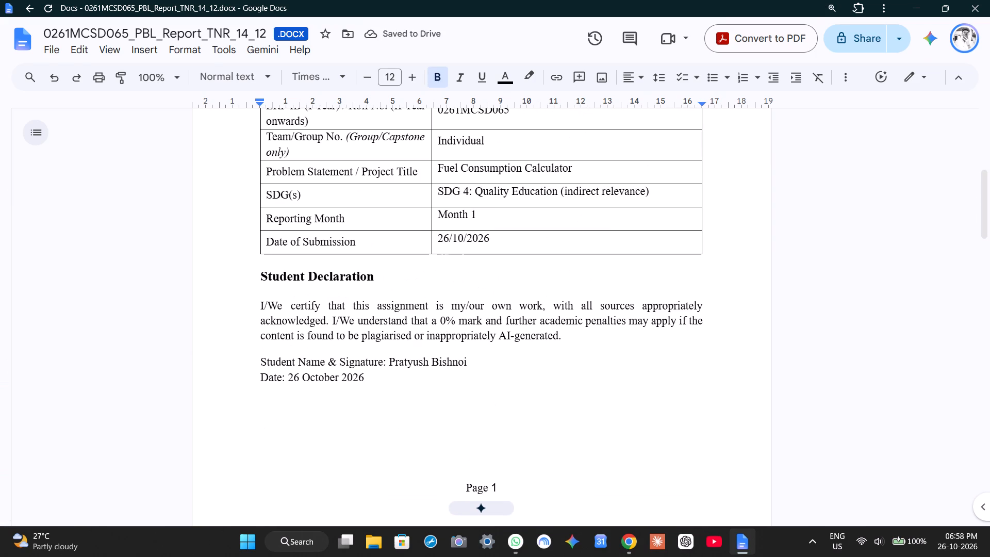
pyautogui.moveTo(369, 376); pyautogui.dragTo(262, 379)
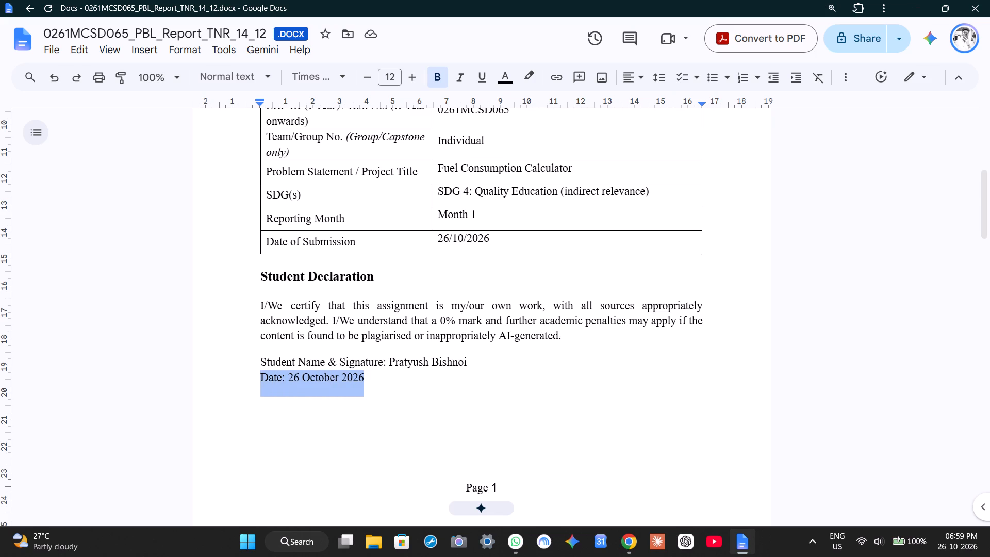
pyautogui.moveTo(262, 379); pyautogui.dragTo(260, 380)
pyautogui.click(433, 78)
pyautogui.click(461, 420)
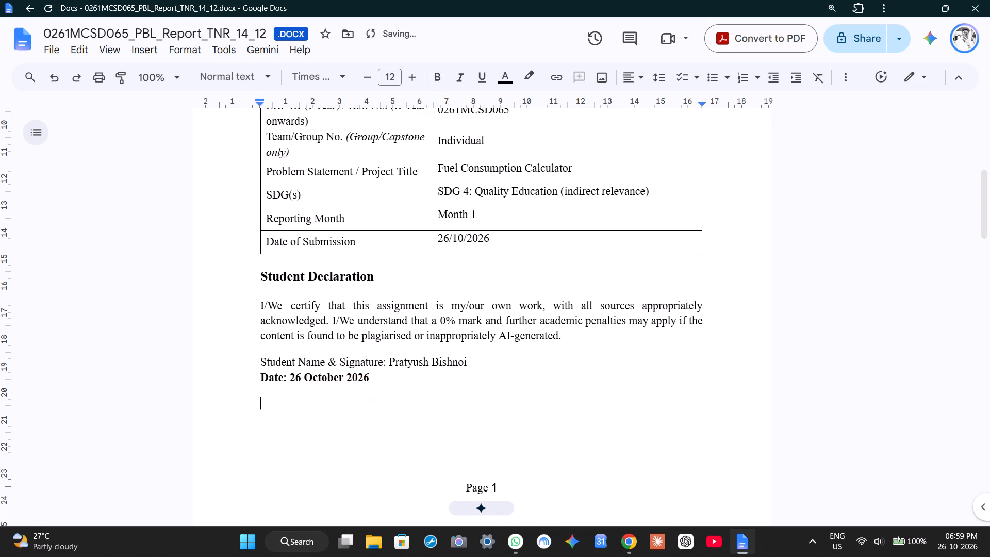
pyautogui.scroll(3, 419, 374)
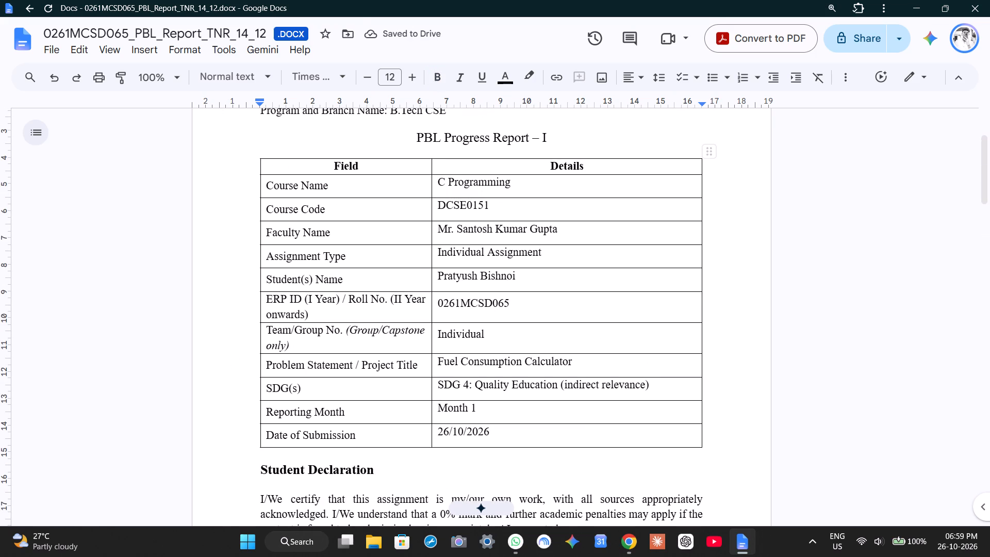
# Lower the Windows display brightness to near the low end of its range.
pyautogui.click(902, 553)
pyautogui.moveTo(850, 424); pyautogui.dragTo(800, 427)
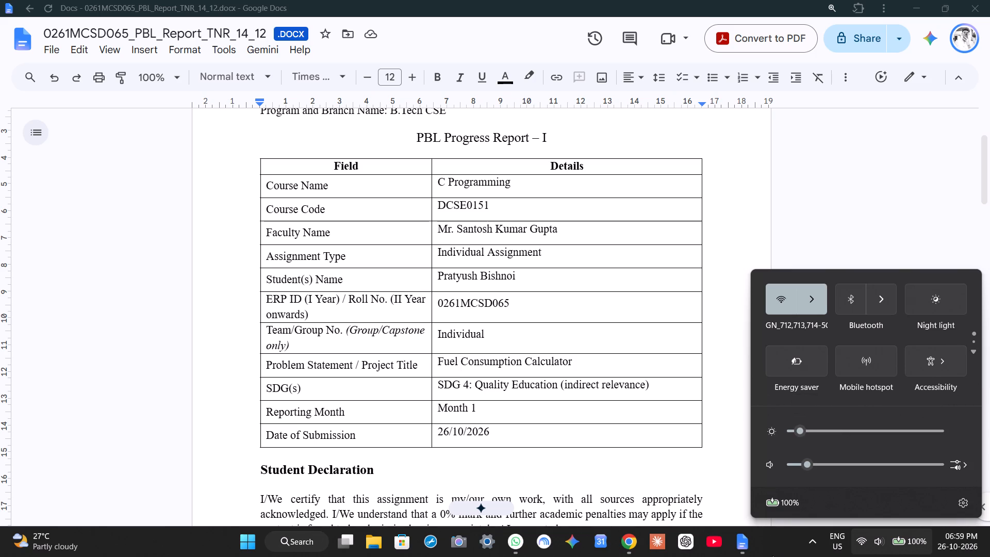
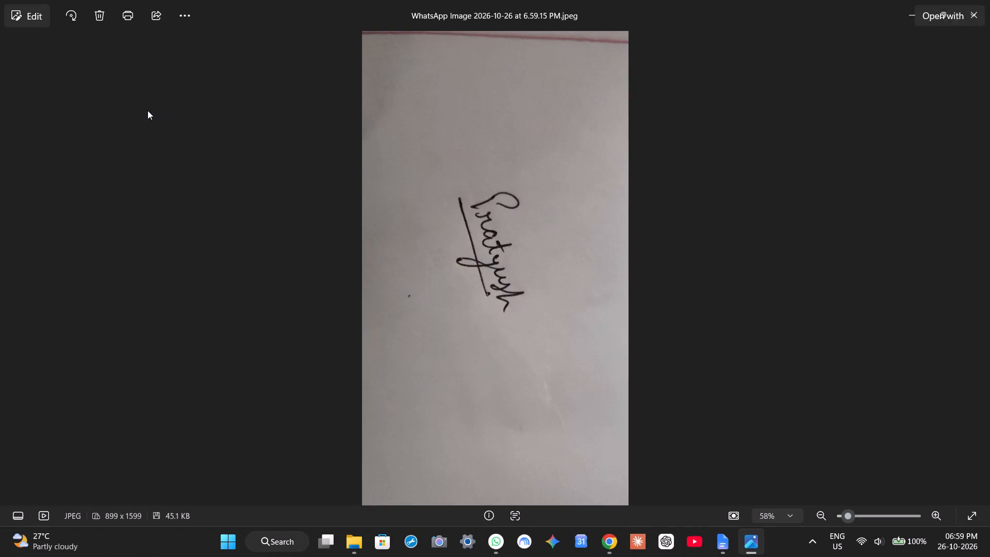
# Rotate the WhatsApp signature photo clockwise by three quarter turns until the signature reads upright, and close the photo and the Downloads folder.
pyautogui.click(69, 11)
pyautogui.click(69, 11)
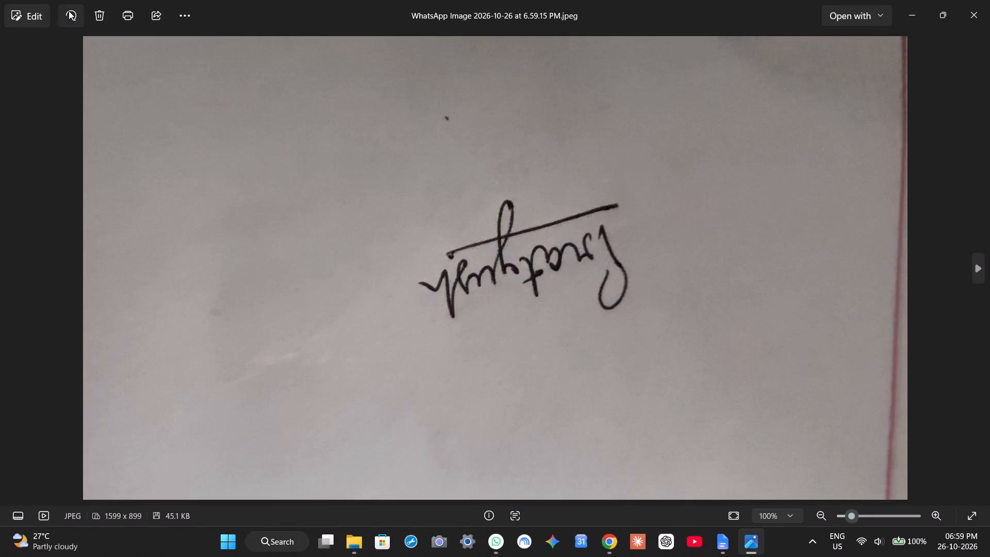
pyautogui.click(69, 11)
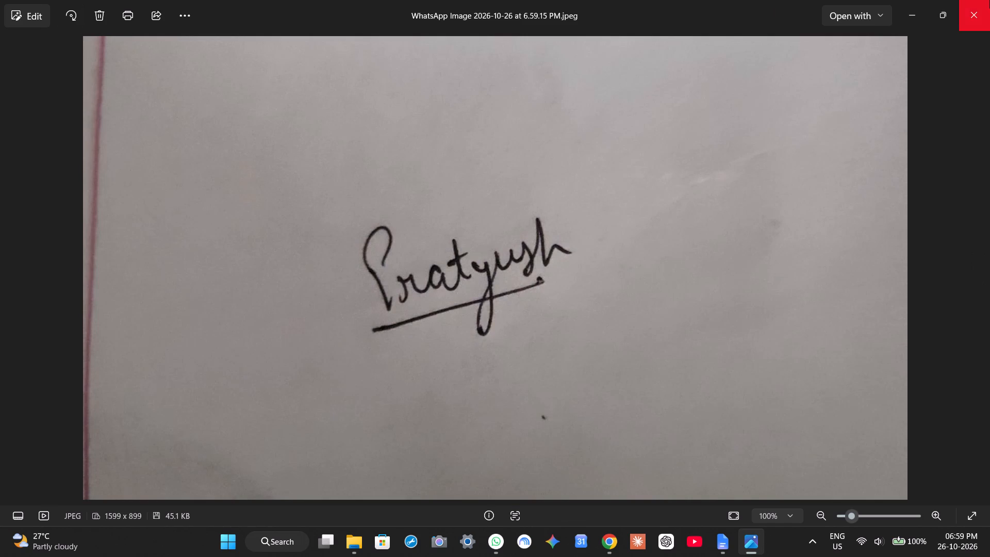
pyautogui.click(989, 0)
pyautogui.click(989, 0)
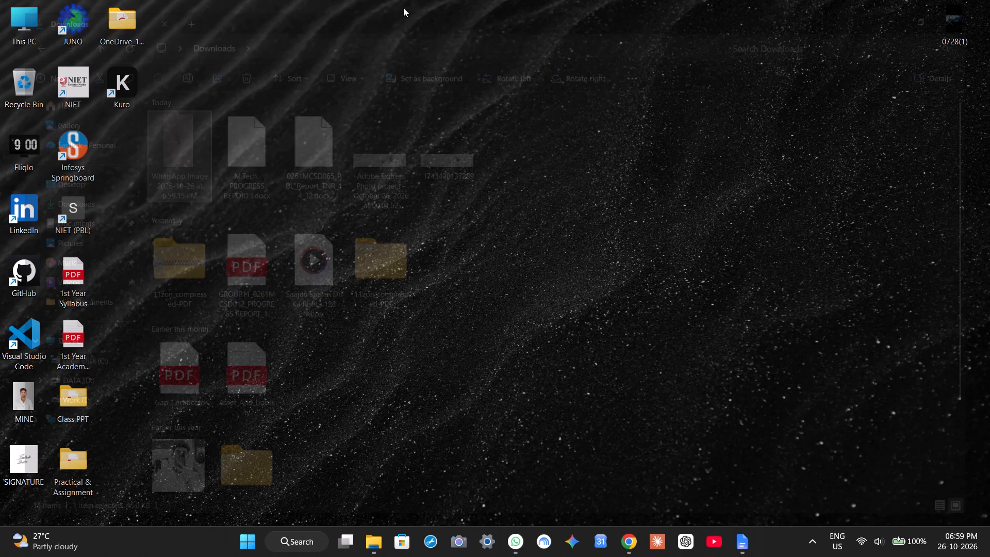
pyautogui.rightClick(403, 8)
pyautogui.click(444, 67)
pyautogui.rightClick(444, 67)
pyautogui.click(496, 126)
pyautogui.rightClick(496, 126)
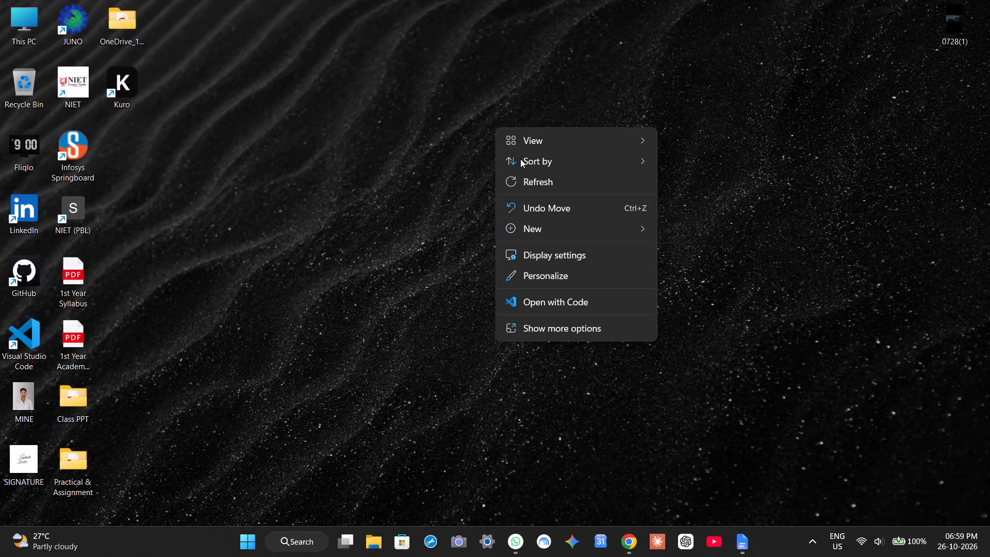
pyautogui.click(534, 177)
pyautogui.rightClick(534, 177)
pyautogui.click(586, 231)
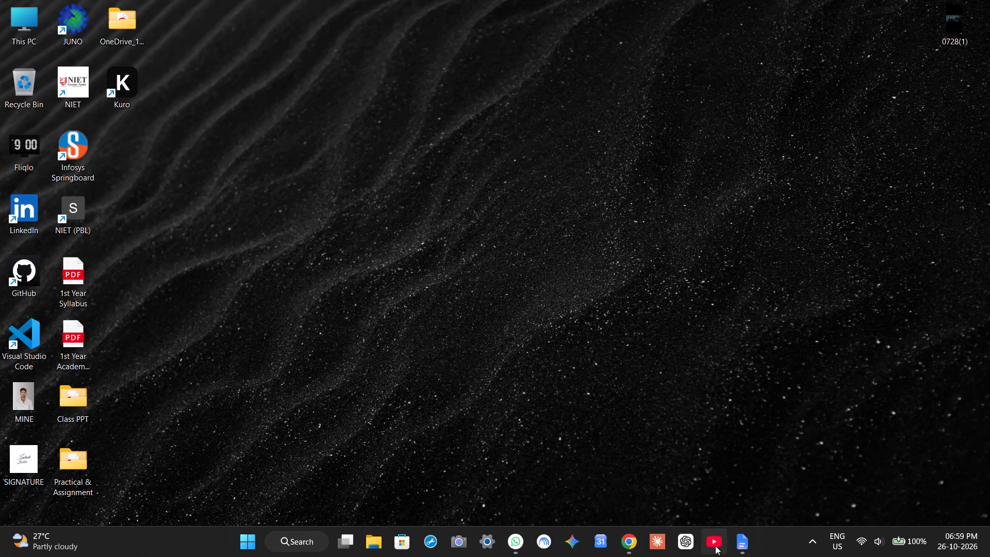
# In the Google Docs report, insert the WhatsApp signature photo from Downloads after the student's name on the Student Name & Signature line.
pyautogui.click(740, 542)
pyautogui.scroll(-4, 548, 321)
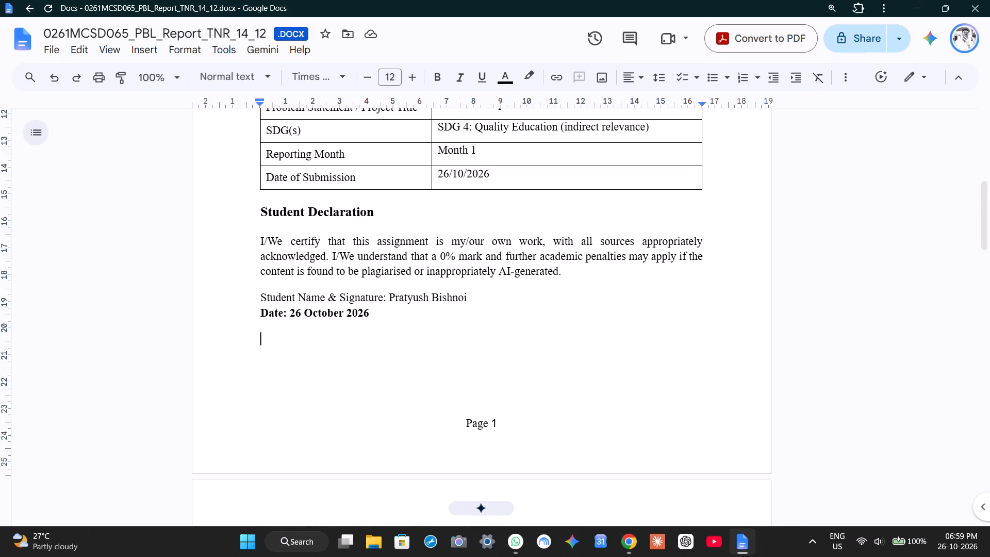
pyautogui.click(501, 312)
pyautogui.click(501, 302)
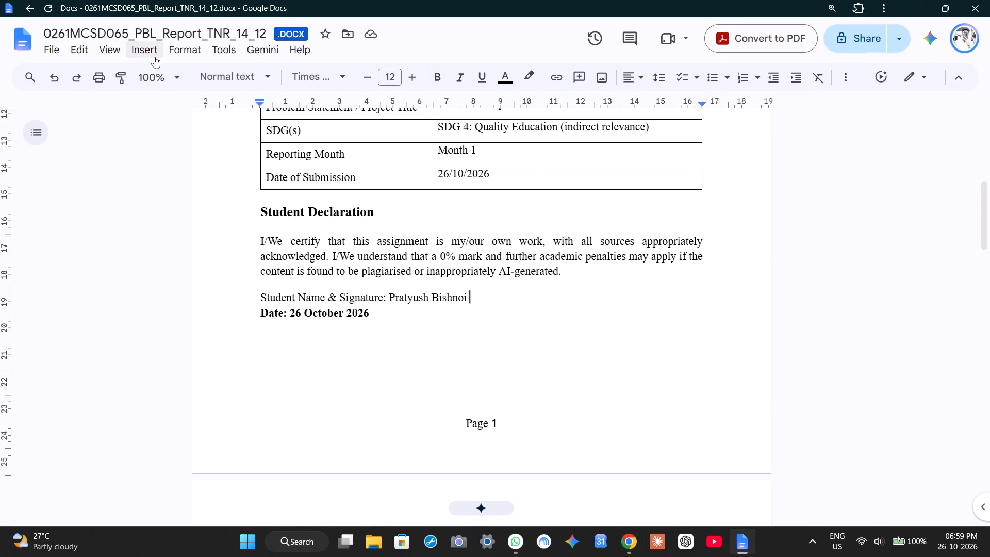
pyautogui.click(155, 54)
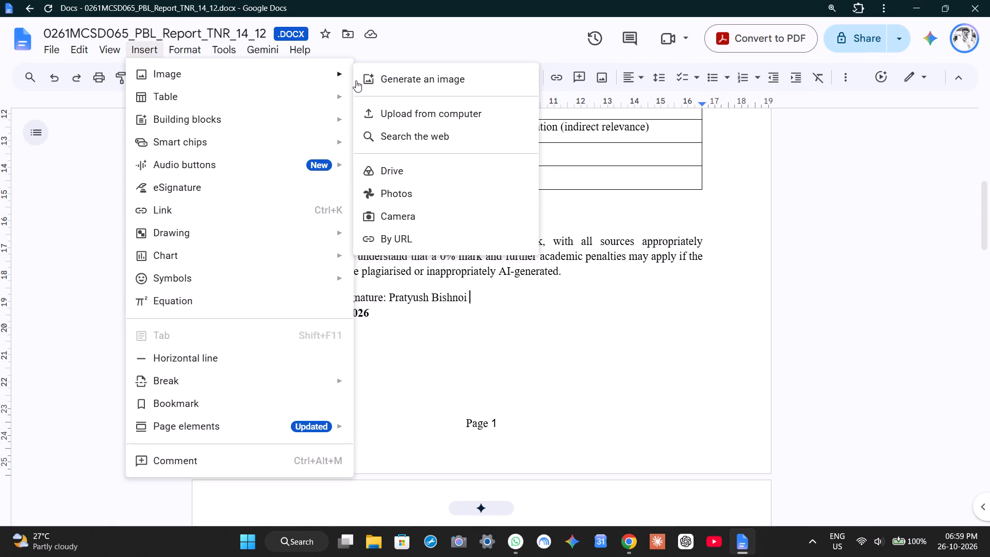
pyautogui.click(386, 102)
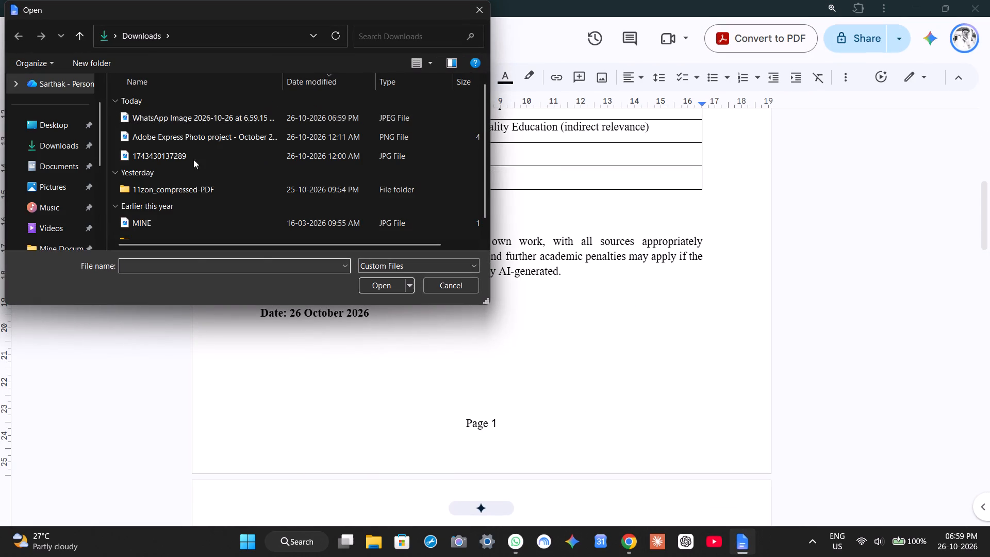
pyautogui.click(151, 121)
pyautogui.click(375, 289)
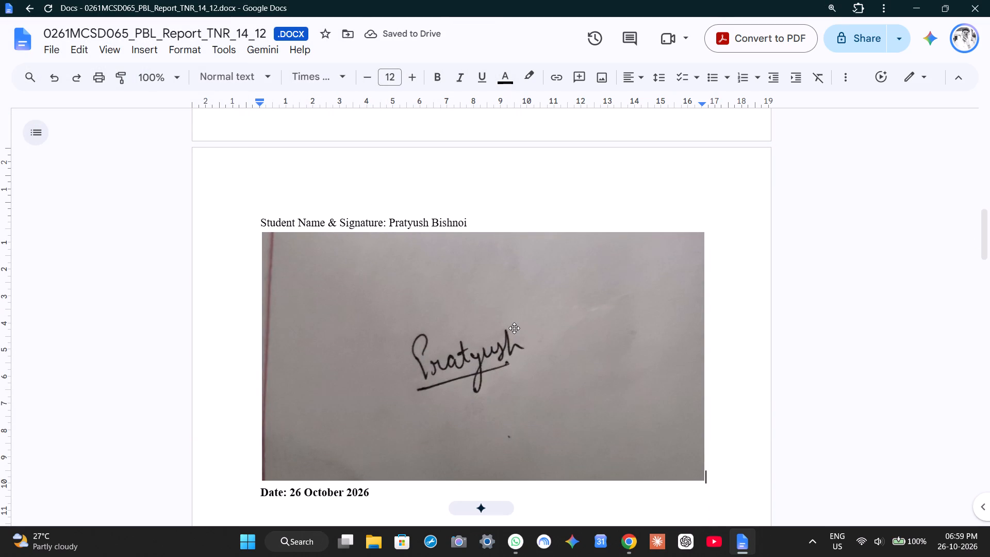
# Shrink the signature image to about 2.5 cm wide so it sits beside the student's name on page 1.
pyautogui.scroll(-1, 513, 336)
pyautogui.click(478, 307)
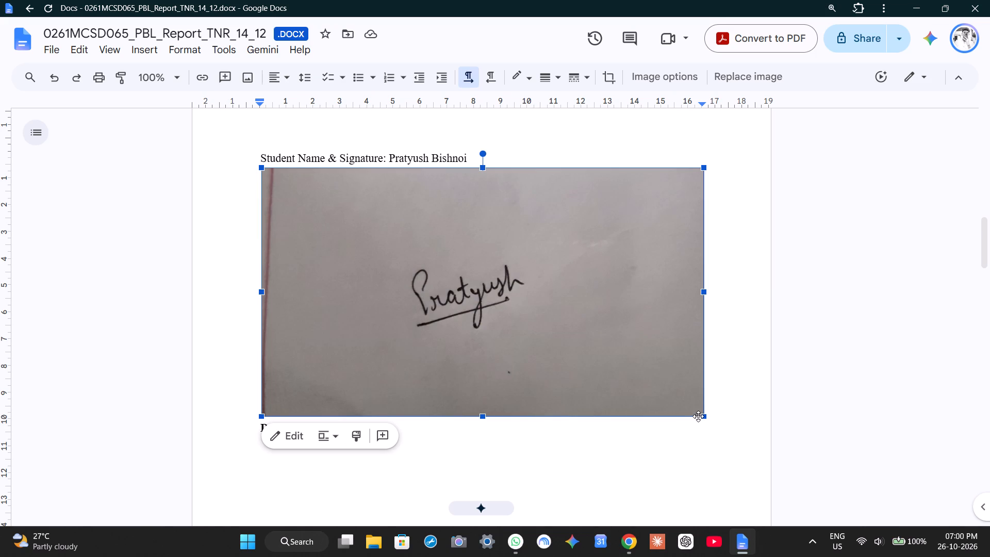
pyautogui.moveTo(702, 416); pyautogui.dragTo(285, 217)
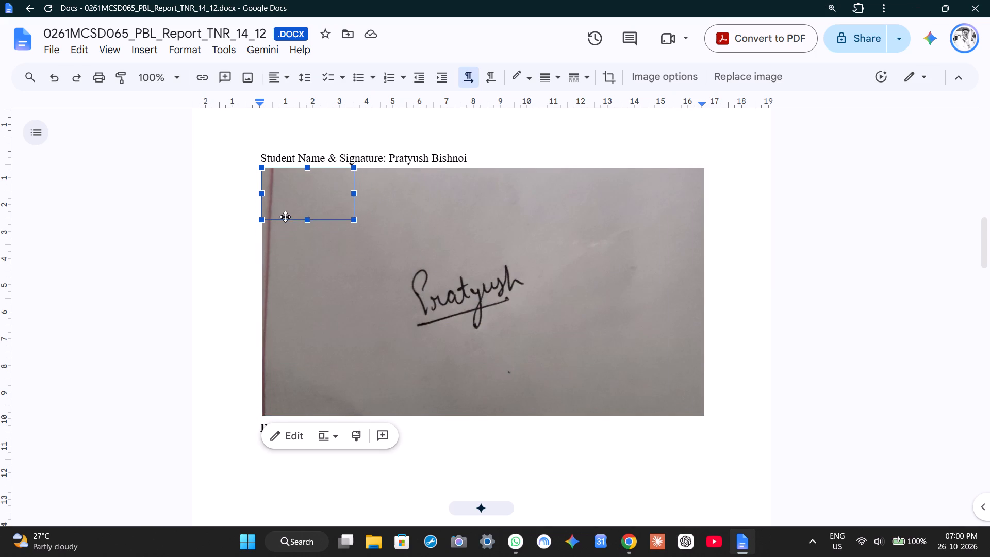
pyautogui.moveTo(285, 217); pyautogui.dragTo(284, 216)
pyautogui.scroll(6, 508, 252)
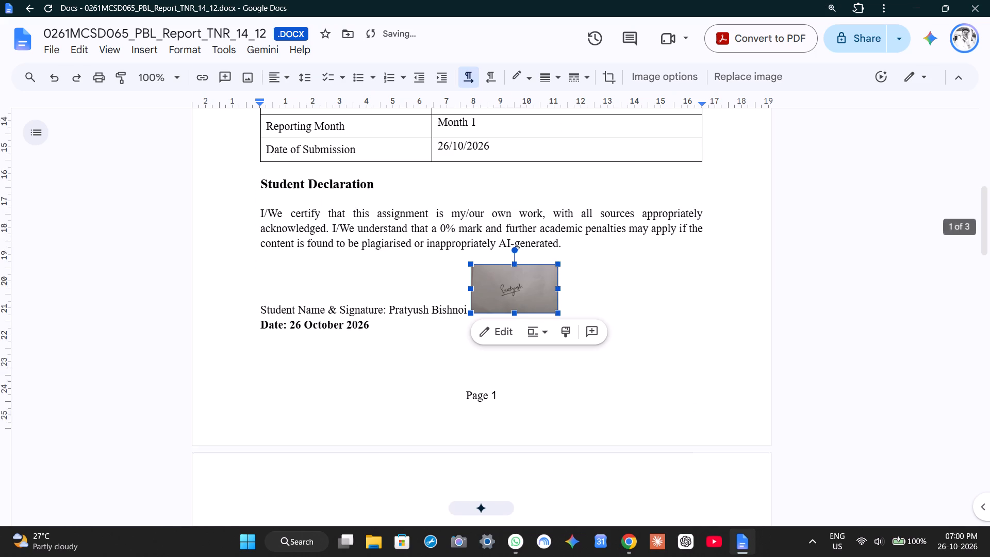
pyautogui.click(514, 281)
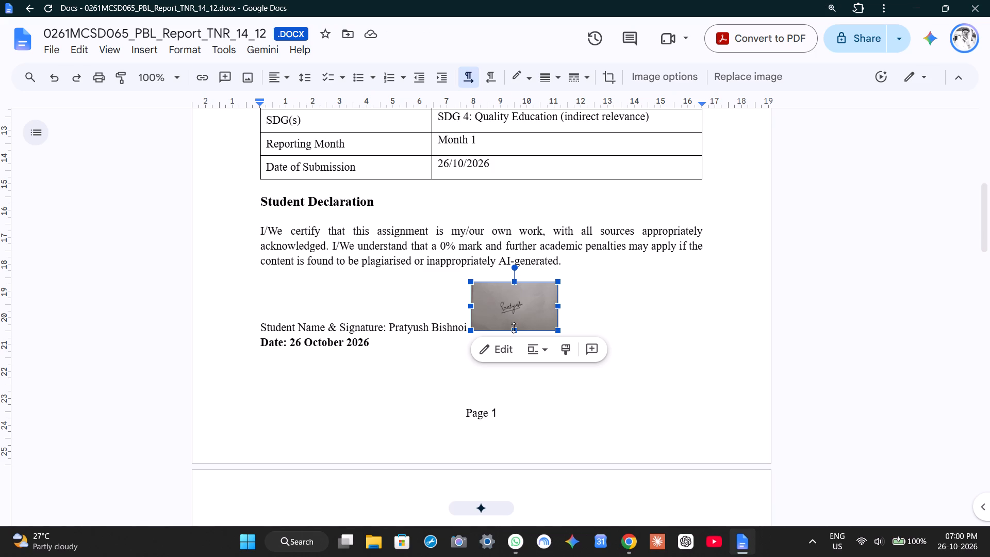
pyautogui.moveTo(559, 332); pyautogui.dragTo(522, 320)
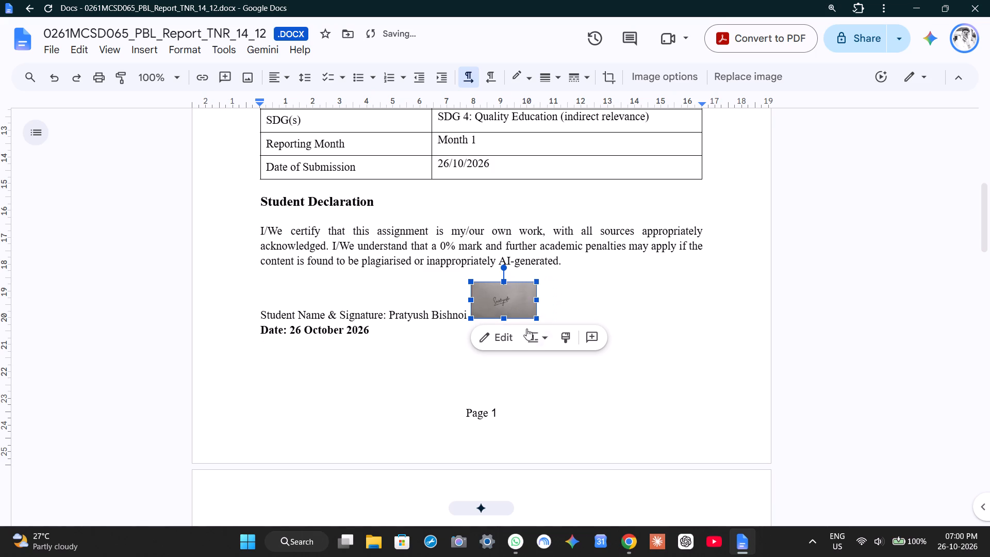
pyautogui.click(620, 300)
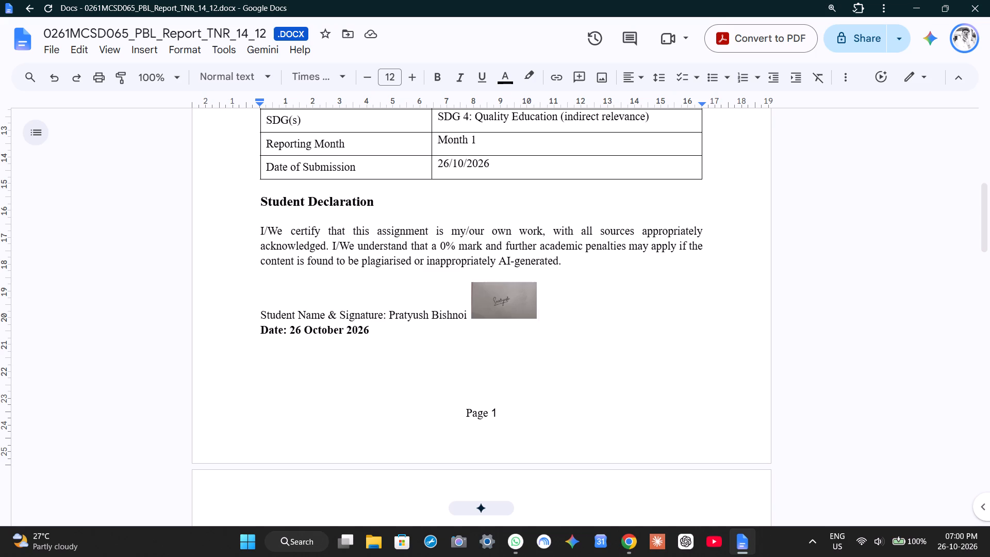
pyautogui.click(591, 357)
# Review the whole report, from the cover table and declaration through the Module 2 section.
pyautogui.scroll(2, 593, 359)
pyautogui.click(626, 329)
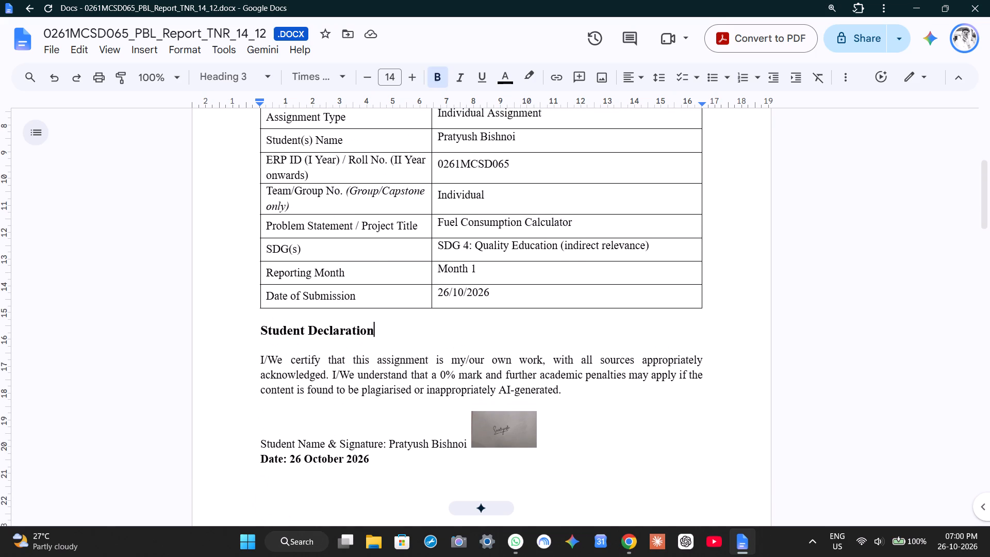
pyautogui.scroll(8, 626, 329)
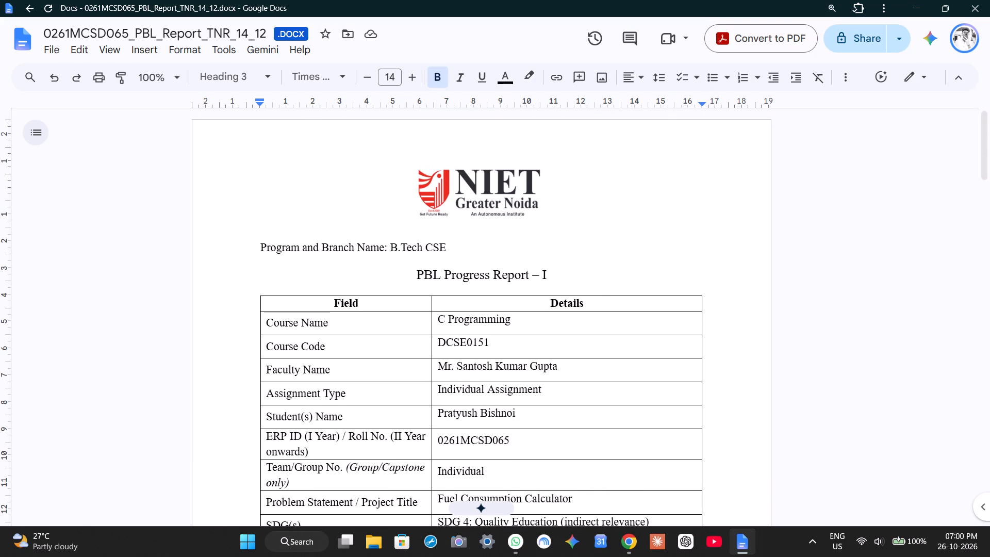
pyautogui.scroll(-2, 405, 238)
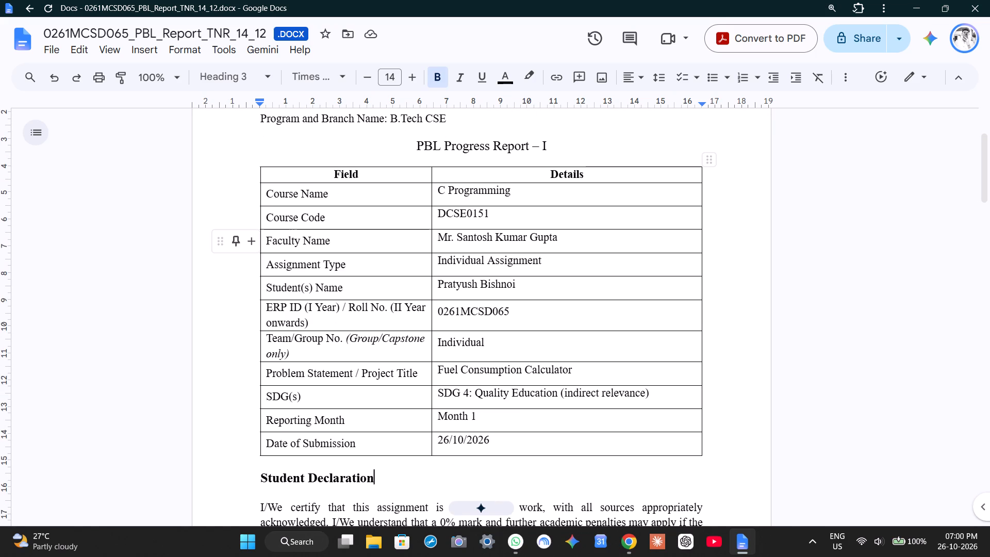
pyautogui.scroll(-2, 437, 235)
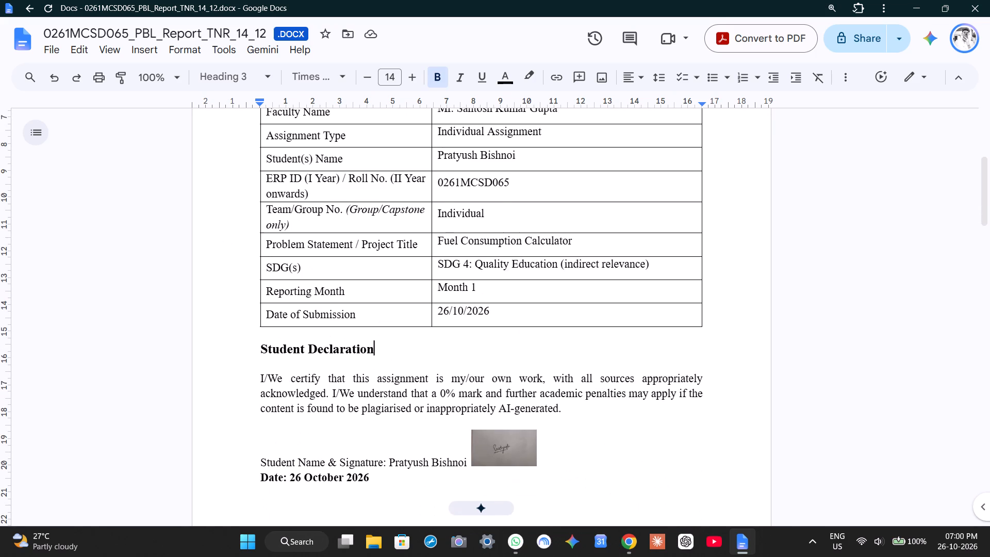
pyautogui.scroll(-9, 437, 235)
pyautogui.scroll(6, 437, 235)
pyautogui.scroll(-20, 437, 235)
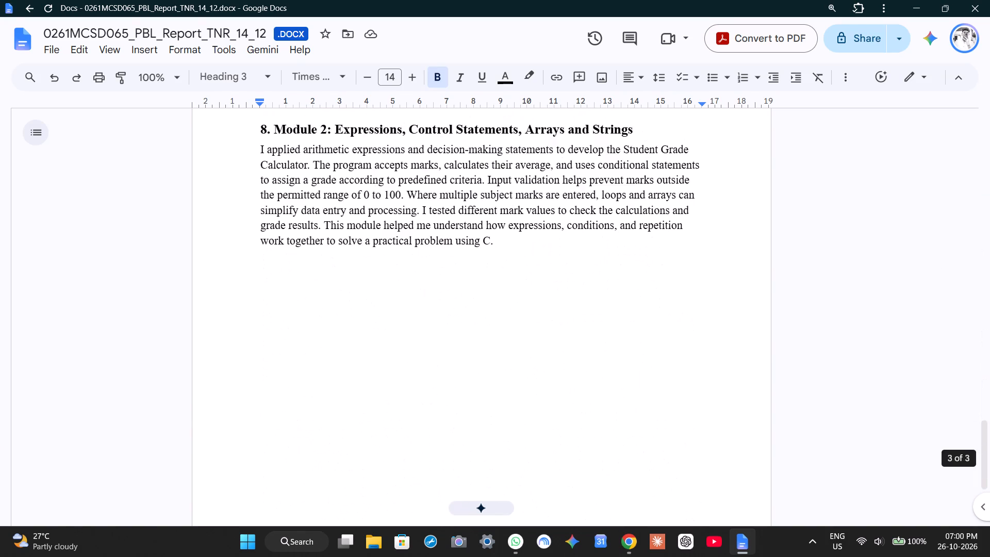
pyautogui.scroll(-6, 436, 233)
pyautogui.scroll(8, 435, 234)
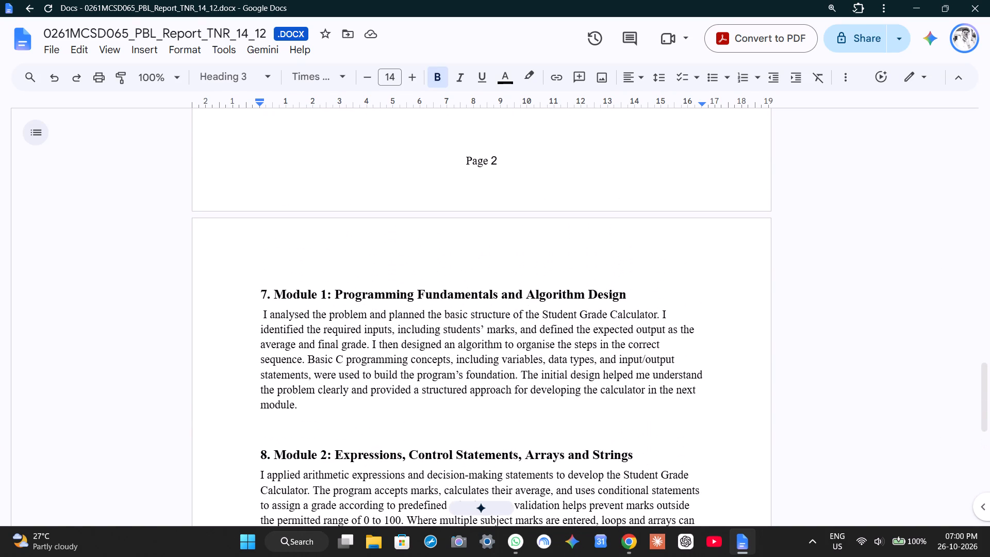
pyautogui.scroll(4, 442, 226)
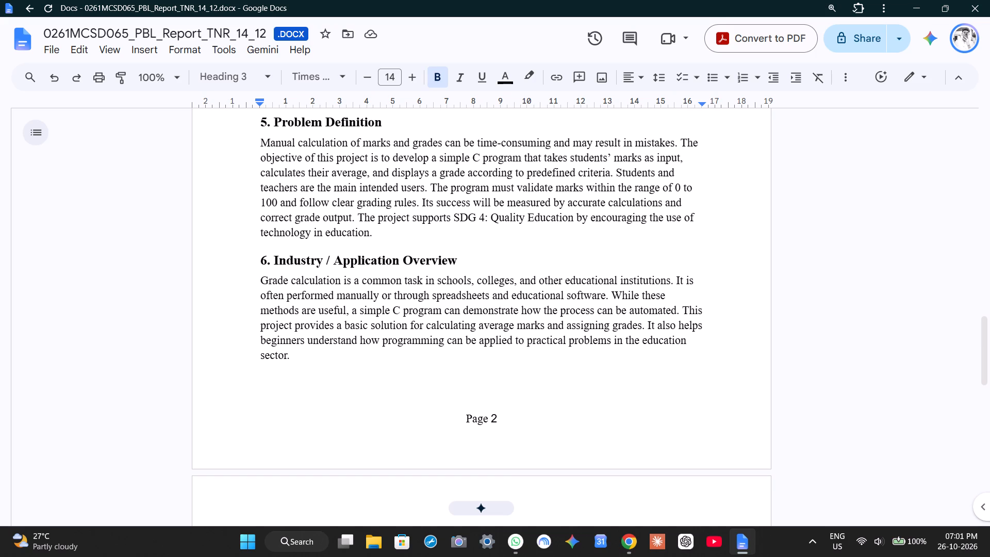
pyautogui.scroll(6, 353, 244)
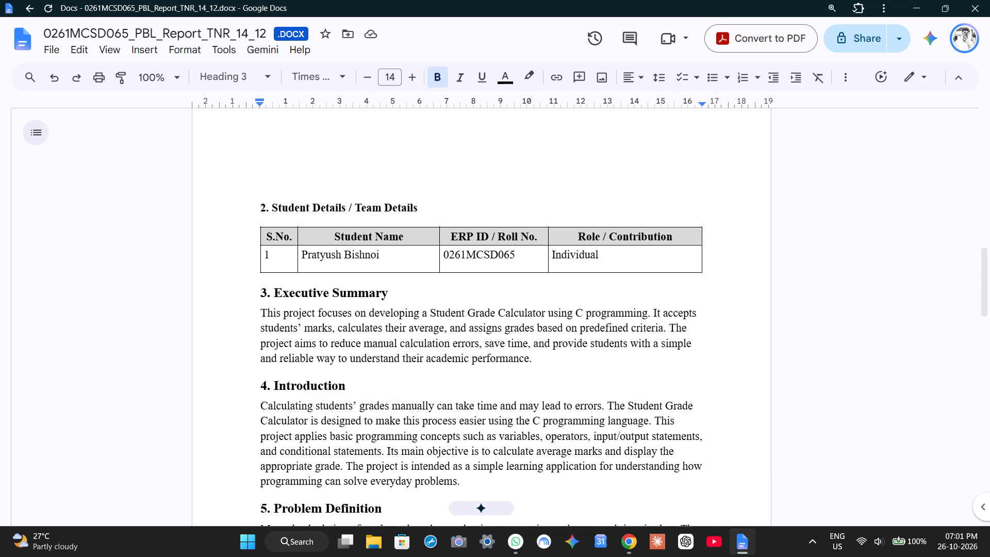
pyautogui.scroll(19, 353, 247)
pyautogui.scroll(6, 345, 244)
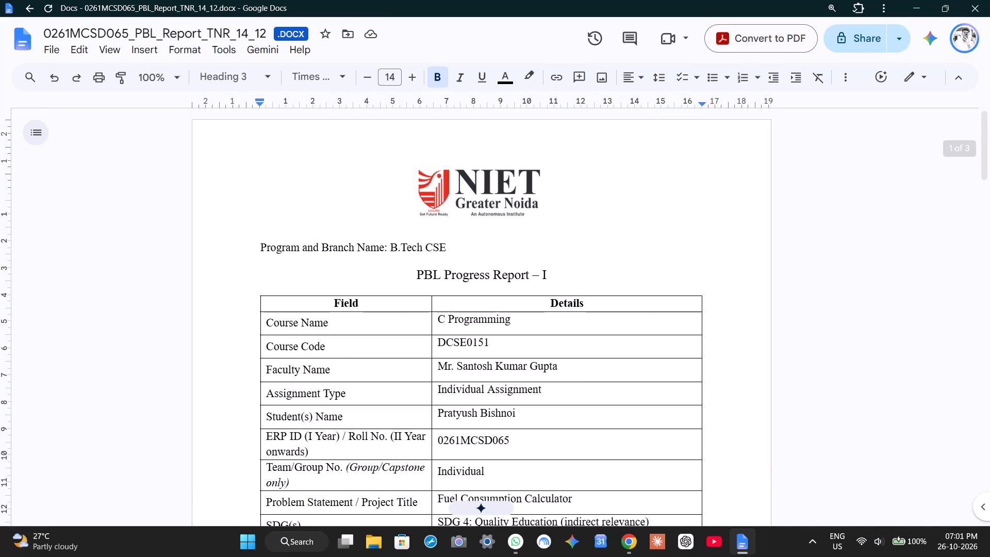
# Save the report as a PDF on the Desktop, trimming the suggested file name so that it ends with "PBL_Report_TNR_14_".
pyautogui.hotkey('ctrl', 's')
pyautogui.hotkey('ctrl', 'p')
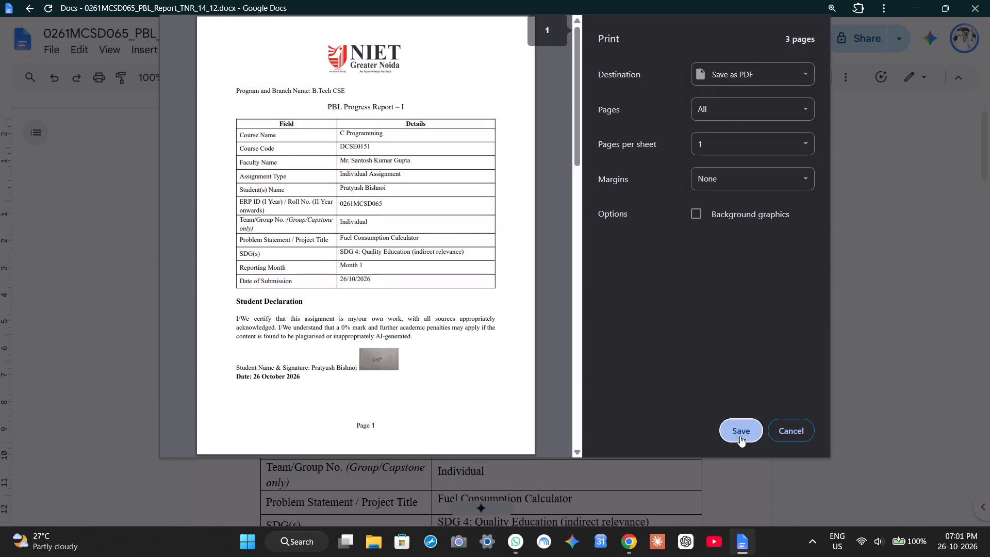
pyautogui.click(740, 435)
pyautogui.click(62, 126)
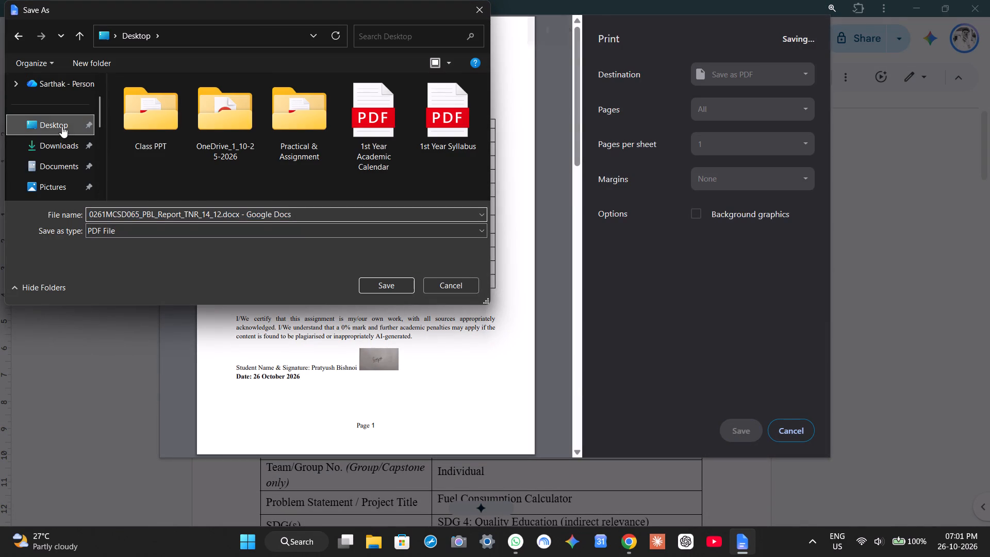
pyautogui.click(258, 215)
pyautogui.doubleClick(222, 215)
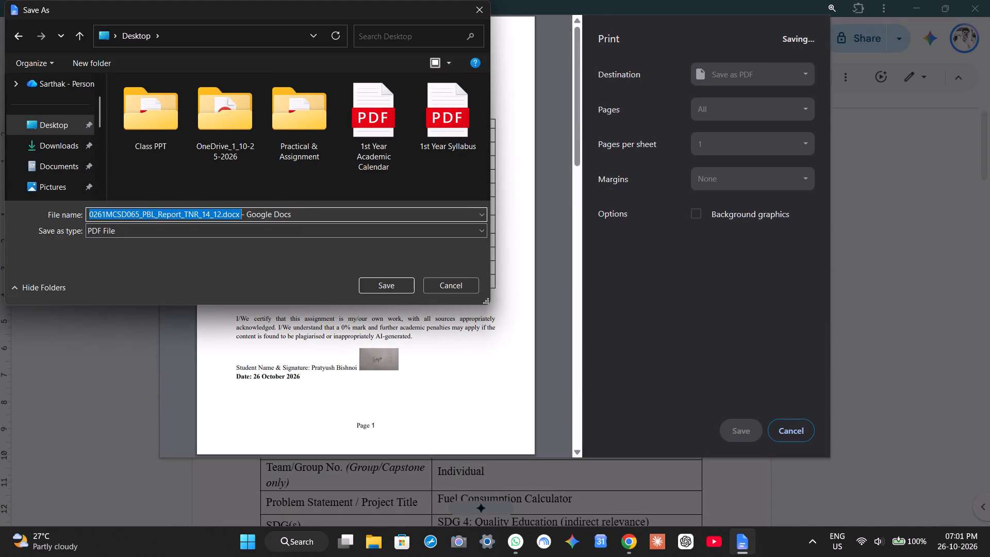
pyautogui.click(213, 215)
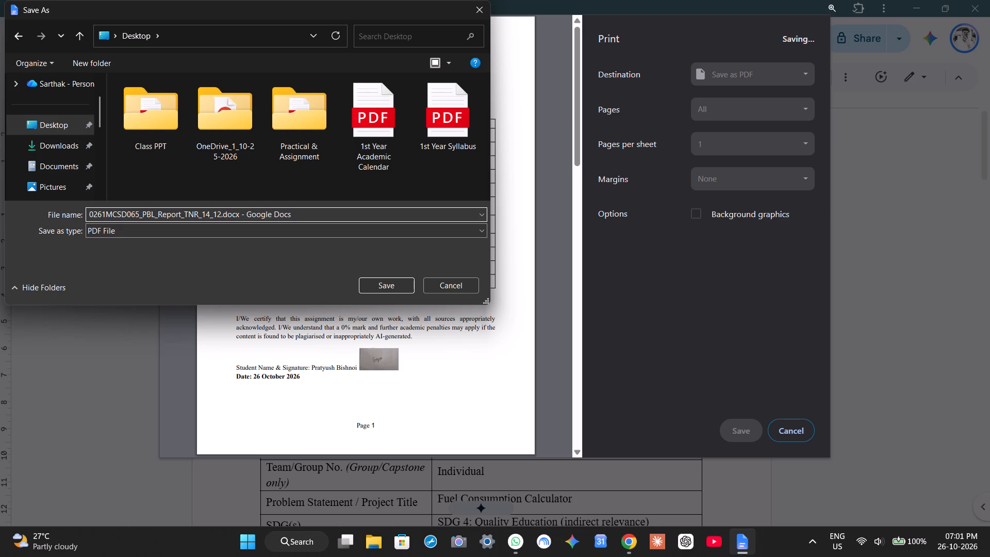
pyautogui.moveTo(299, 215); pyautogui.dragTo(251, 217)
pyautogui.moveTo(251, 217); pyautogui.dragTo(213, 217)
pyautogui.press('BackSpace')
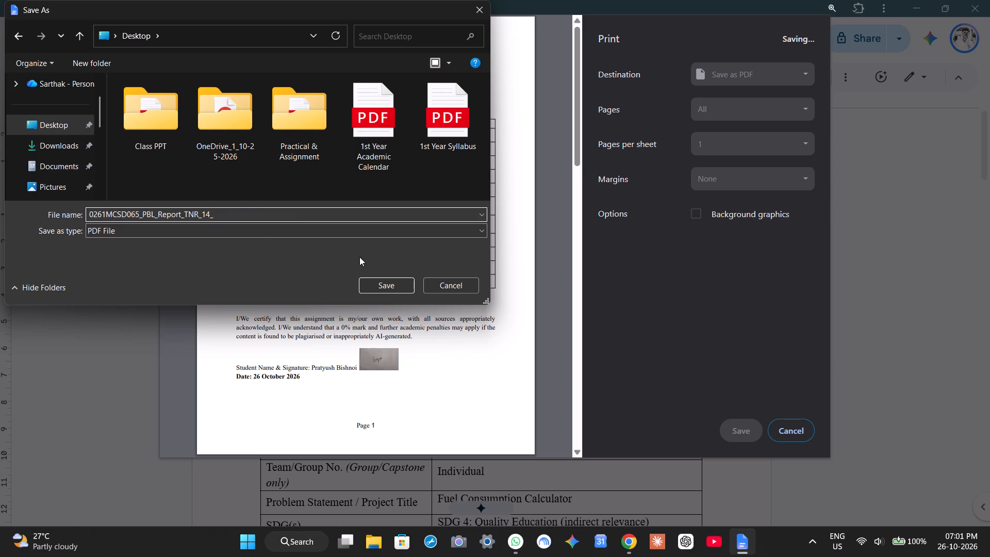
pyautogui.click(382, 287)
# Switch to the desktop and refresh it to check for the exported PDF.
pyautogui.click(989, 556)
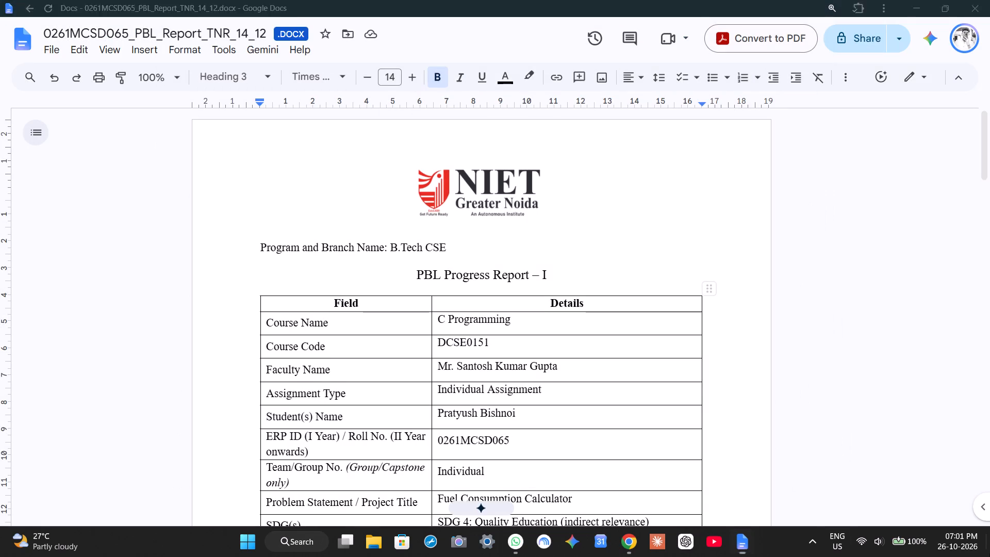
pyautogui.rightClick(634, 0)
pyautogui.click(684, 51)
pyautogui.rightClick(684, 51)
pyautogui.click(715, 100)
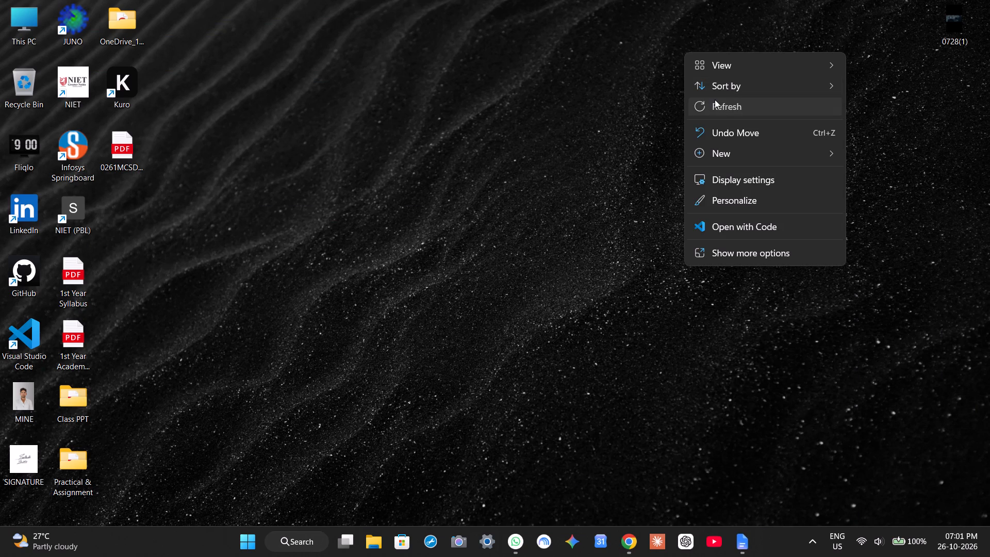
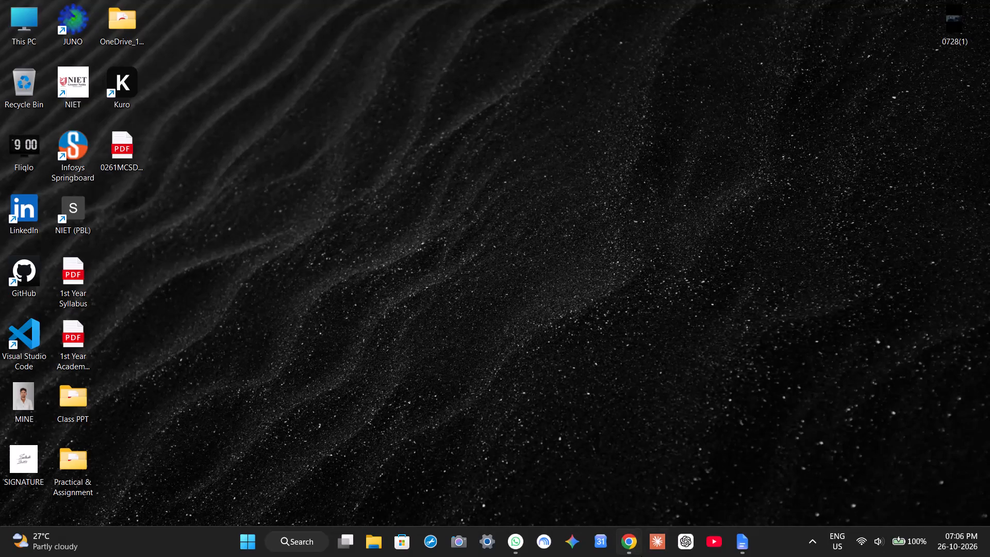
pyautogui.click(738, 538)
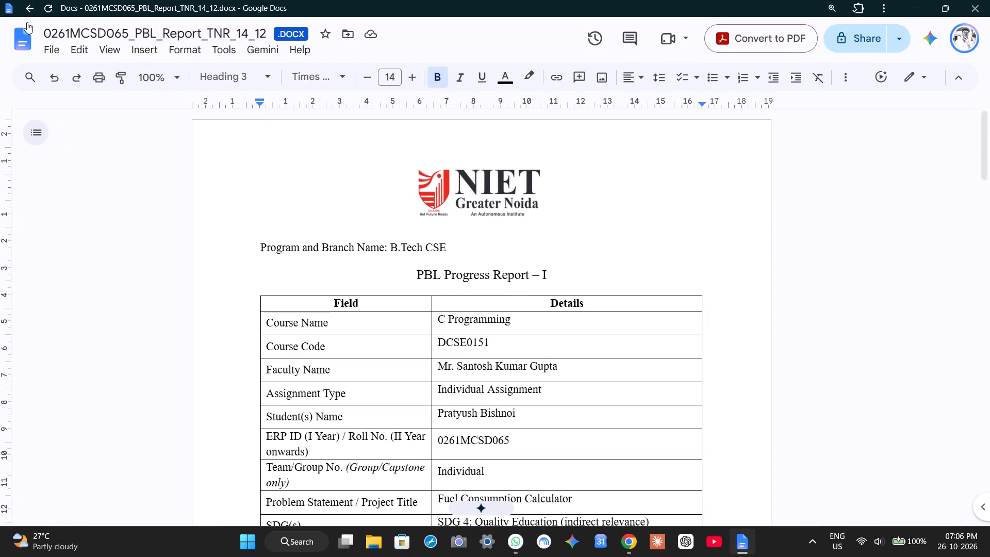
pyautogui.click(29, 9)
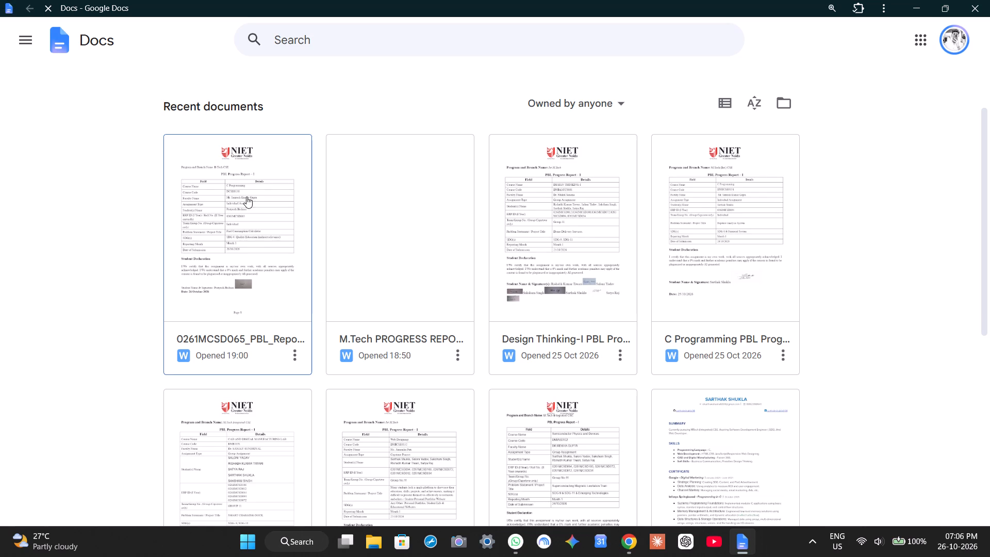
pyautogui.click(726, 294)
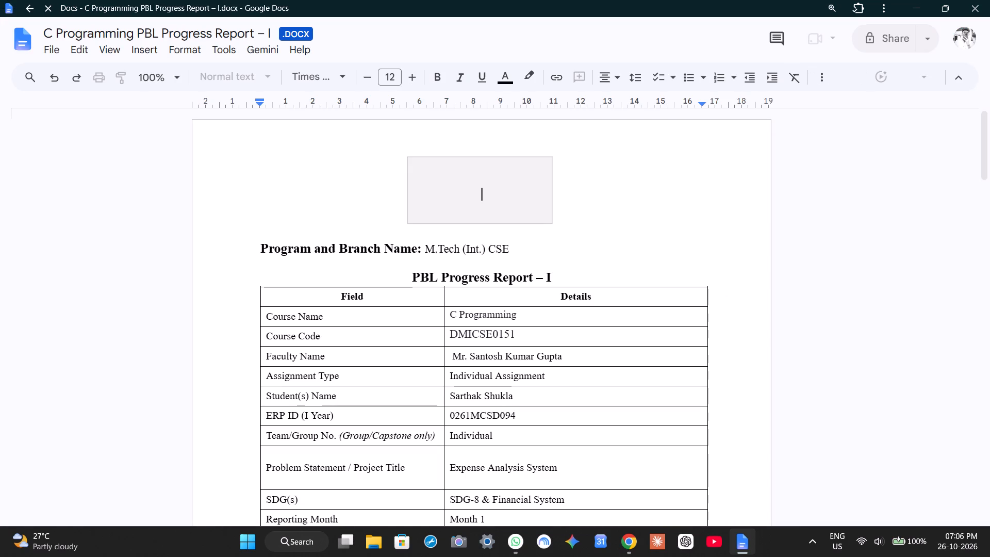
pyautogui.scroll(-7, 706, 280)
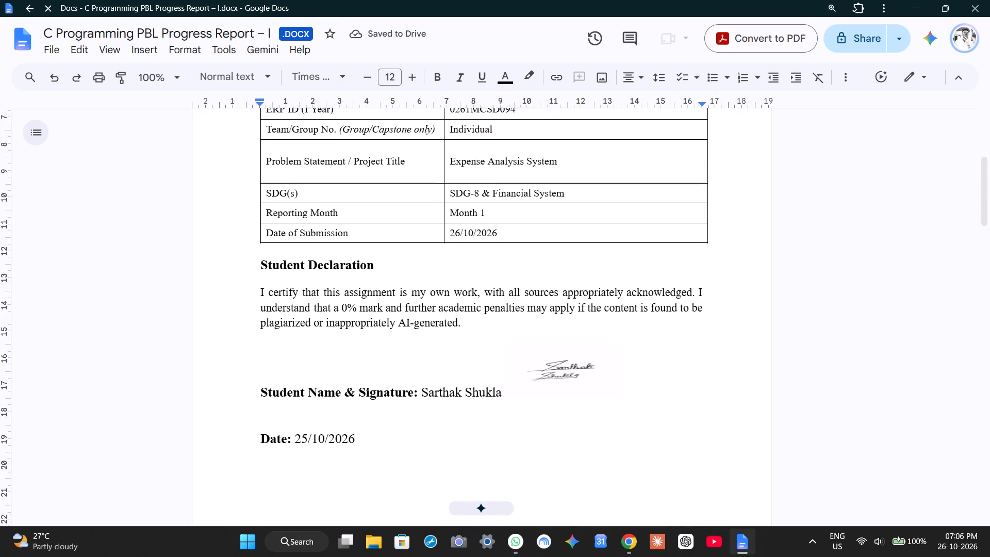
pyautogui.scroll(-5, 659, 310)
pyautogui.scroll(-5, 430, 314)
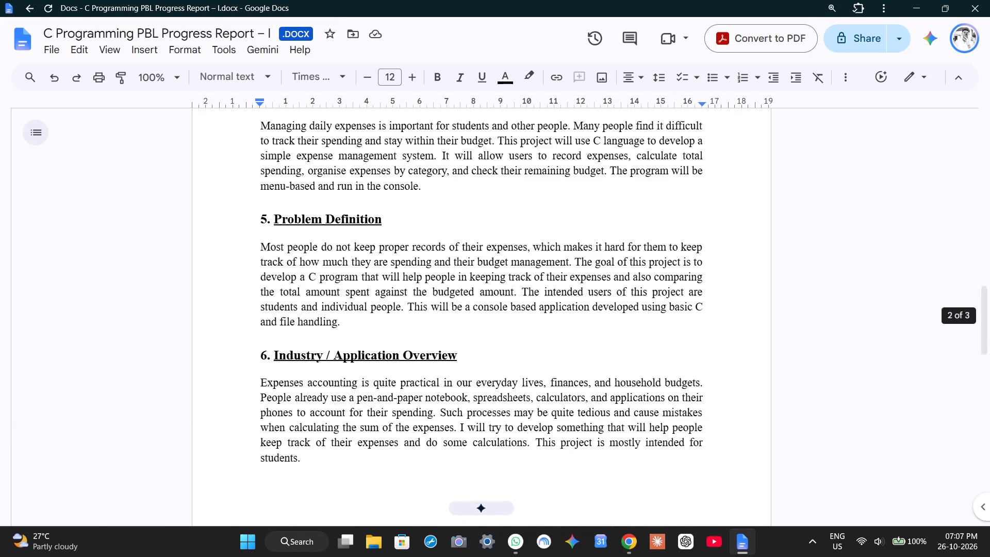
pyautogui.scroll(-11, 430, 314)
pyautogui.scroll(6, 431, 309)
pyautogui.scroll(-2, 431, 309)
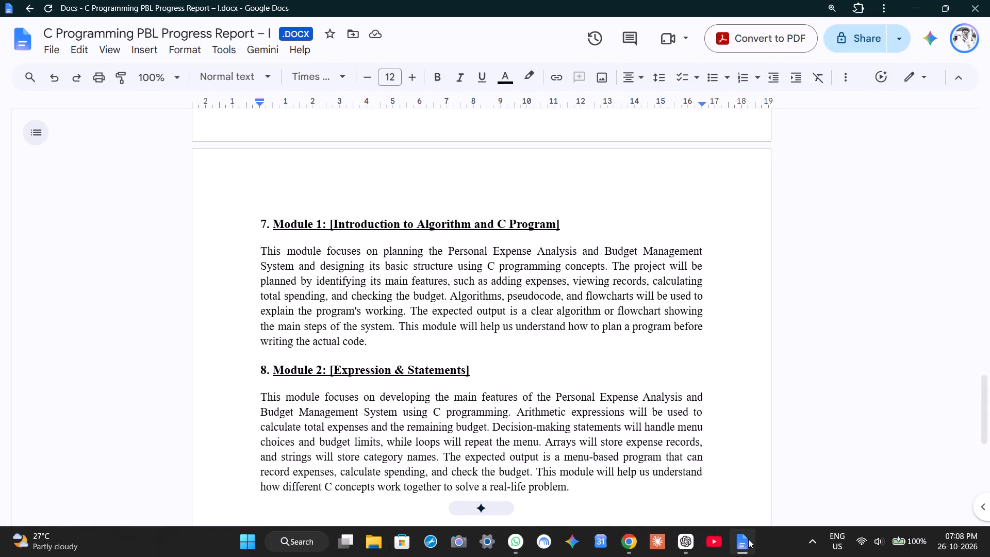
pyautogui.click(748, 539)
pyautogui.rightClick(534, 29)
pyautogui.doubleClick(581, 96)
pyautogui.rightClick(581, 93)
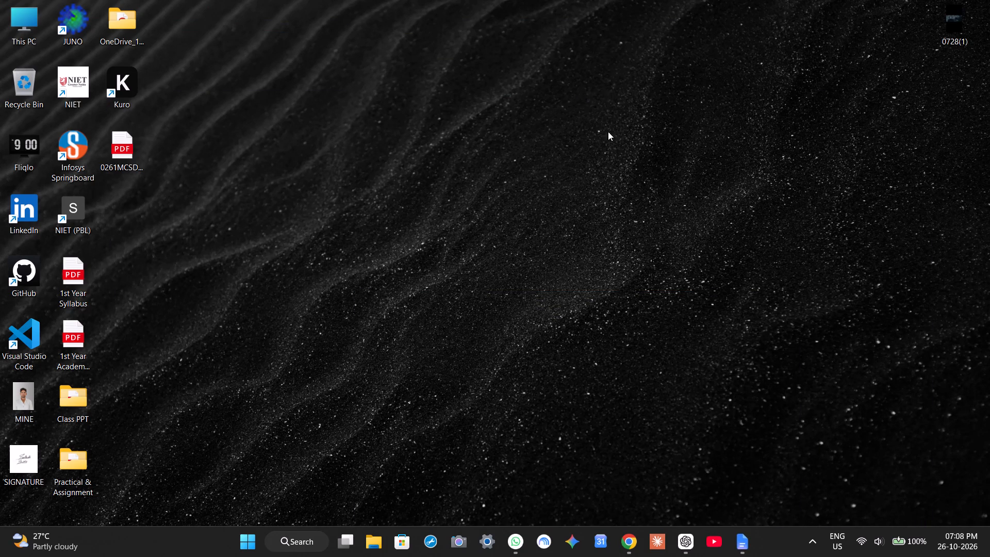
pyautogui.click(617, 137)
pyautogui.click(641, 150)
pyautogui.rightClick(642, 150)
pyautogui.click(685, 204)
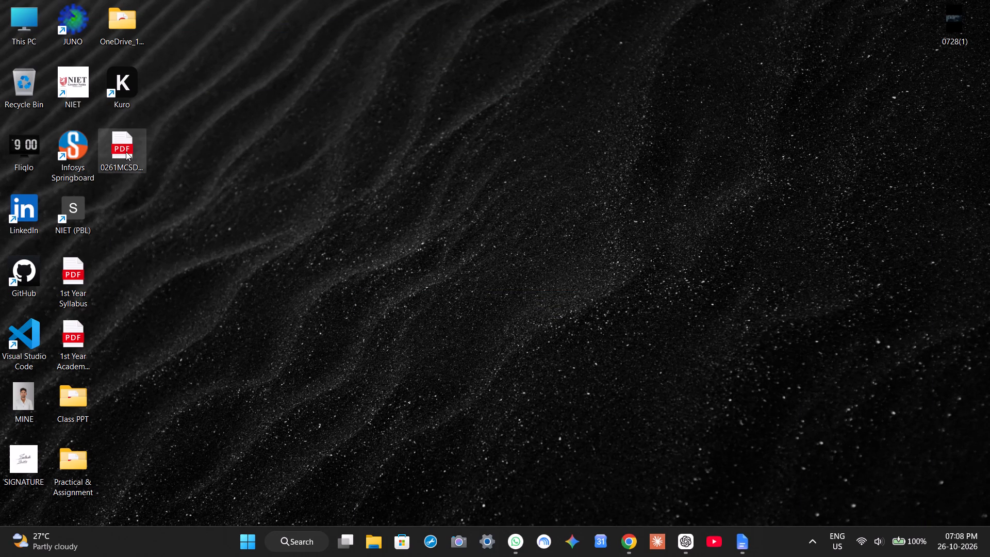
# Open the exported PBL report PDF from the desktop and review its cover page and the page 2 sections.
pyautogui.doubleClick(126, 152)
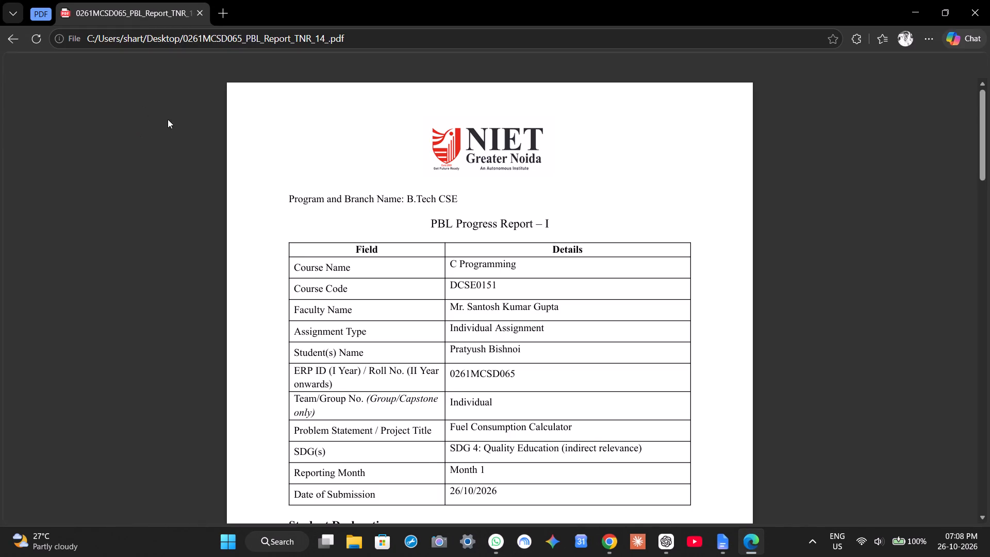
pyautogui.scroll(-14, 496, 241)
pyautogui.scroll(3, 493, 208)
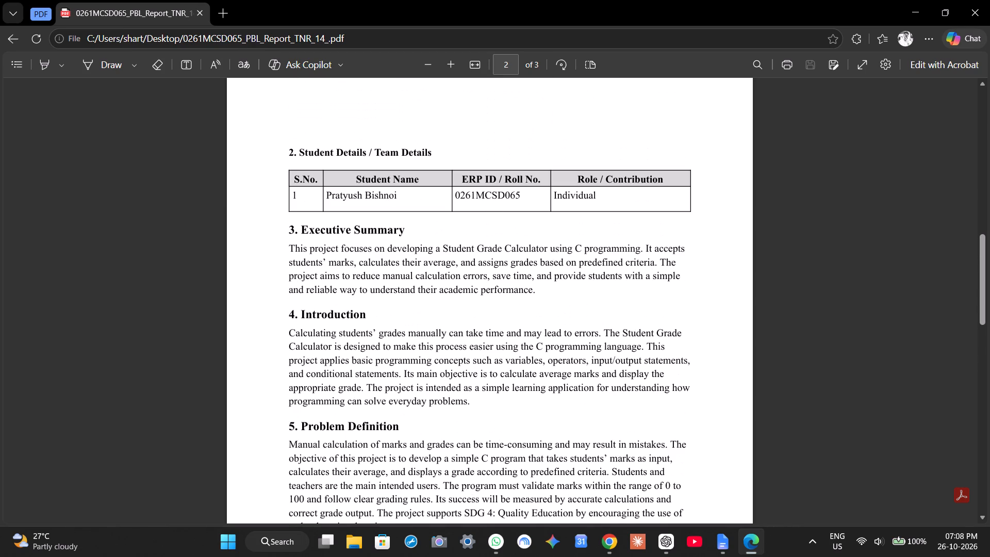
pyautogui.scroll(-2, 486, 204)
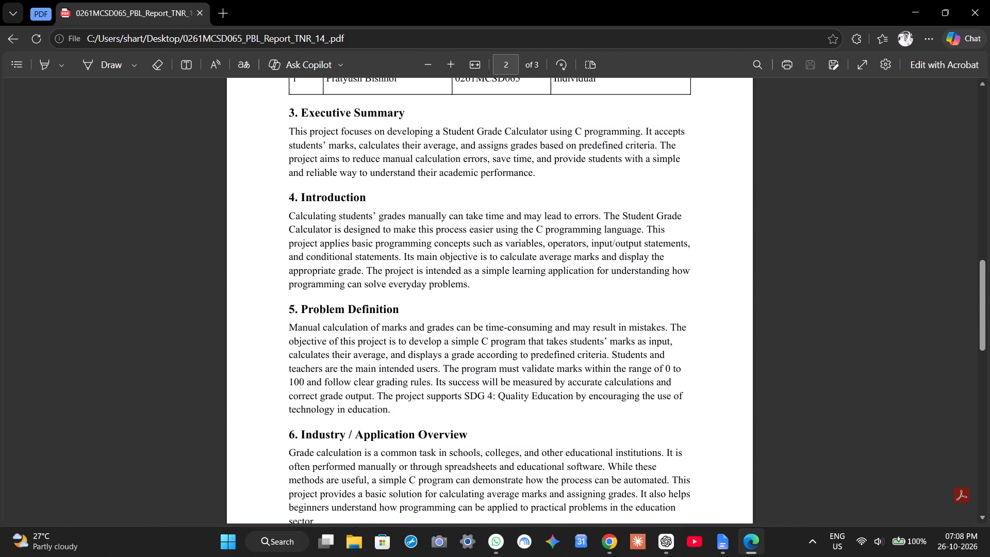
pyautogui.scroll(1, 363, 143)
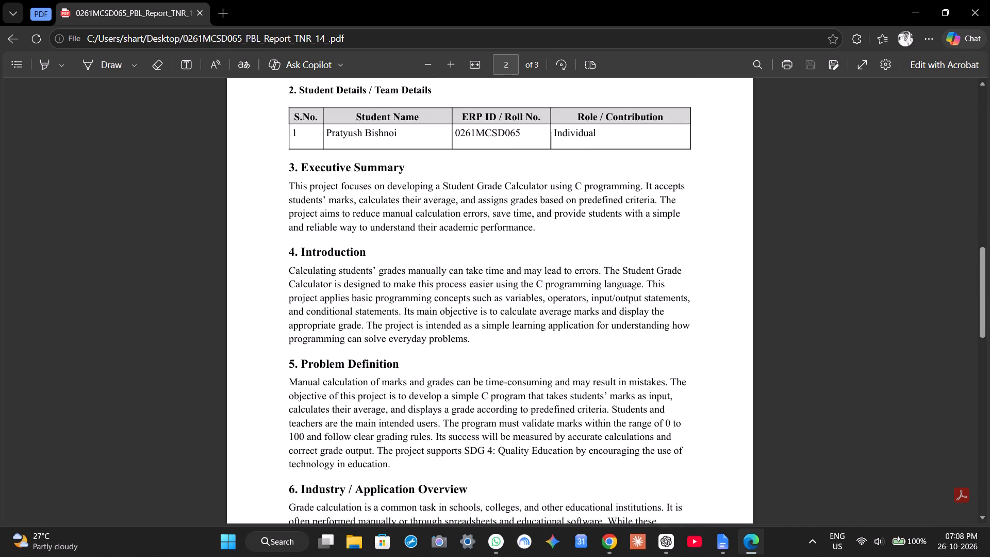
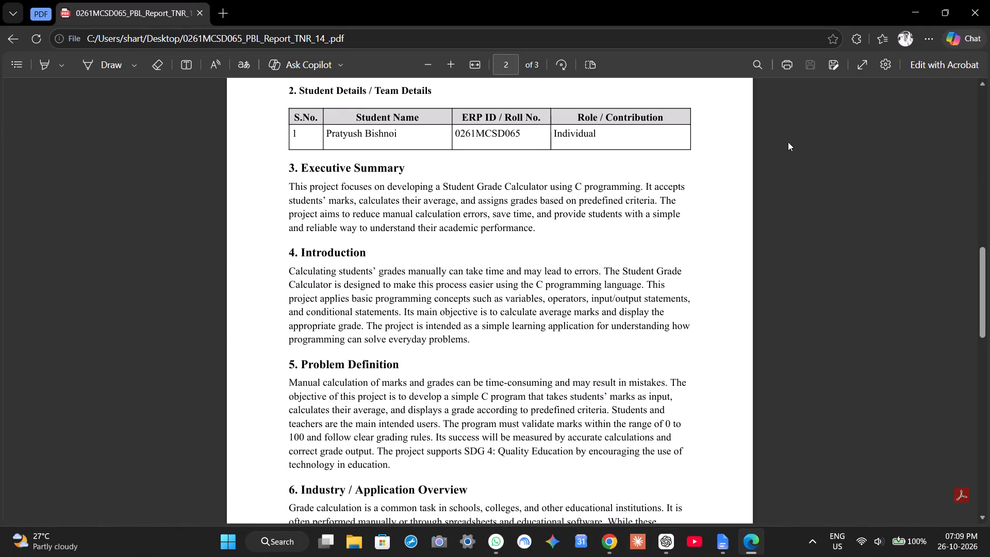
# Close the exported PBL report PDF.
pyautogui.click(989, 0)
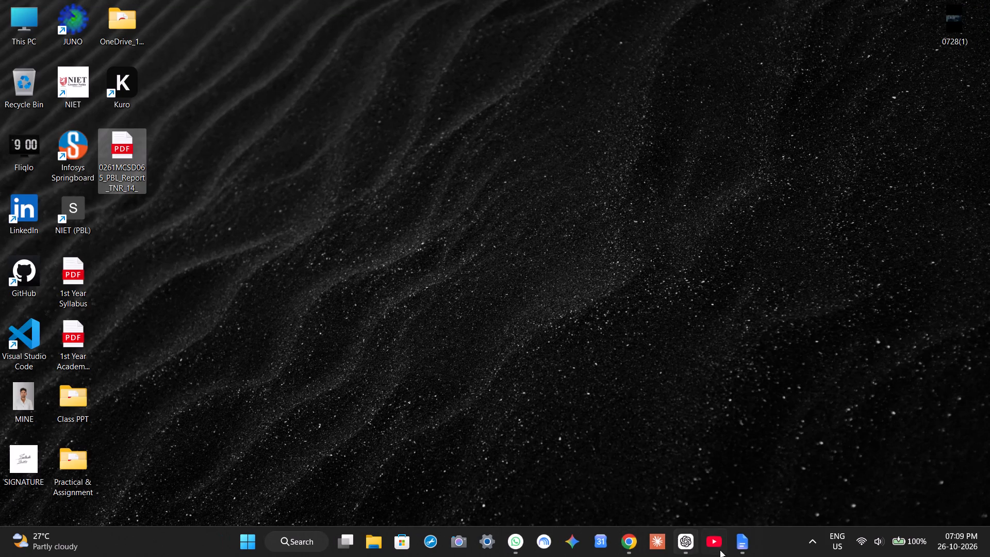
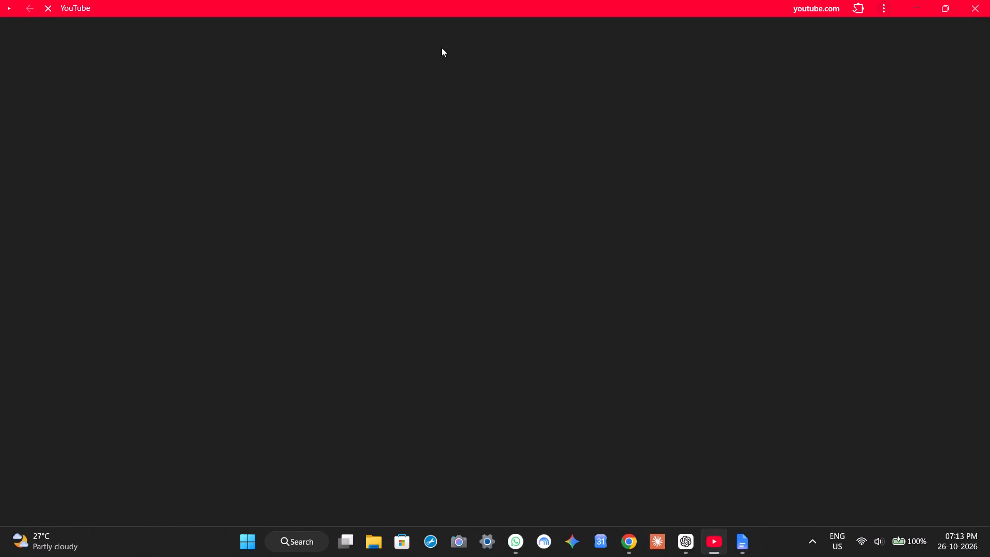
# Search YouTube for "410" and play the official video by Sidhu Moose Wala and Sunny Malton.
pyautogui.click(431, 39)
pyautogui.write('410')
pyautogui.press('Return')
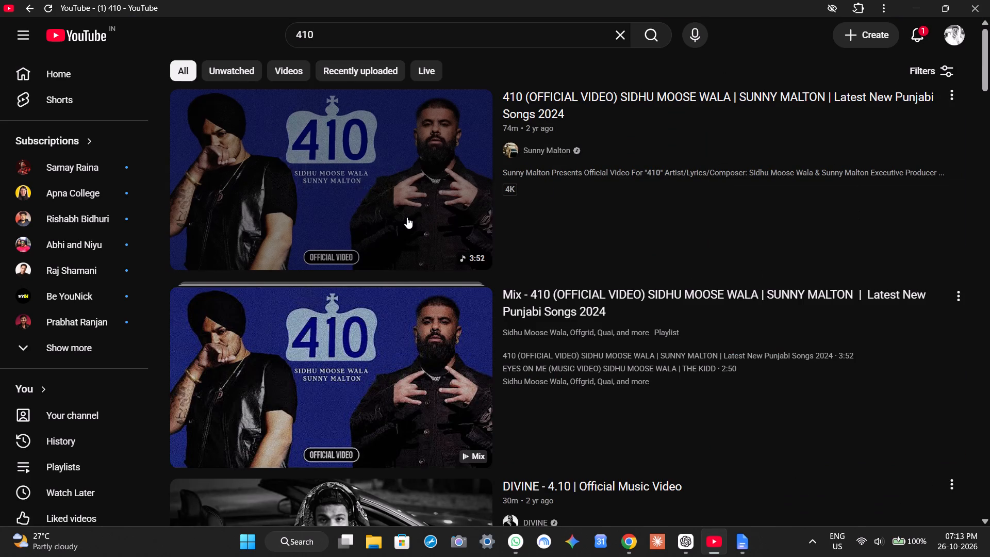
pyautogui.click(407, 217)
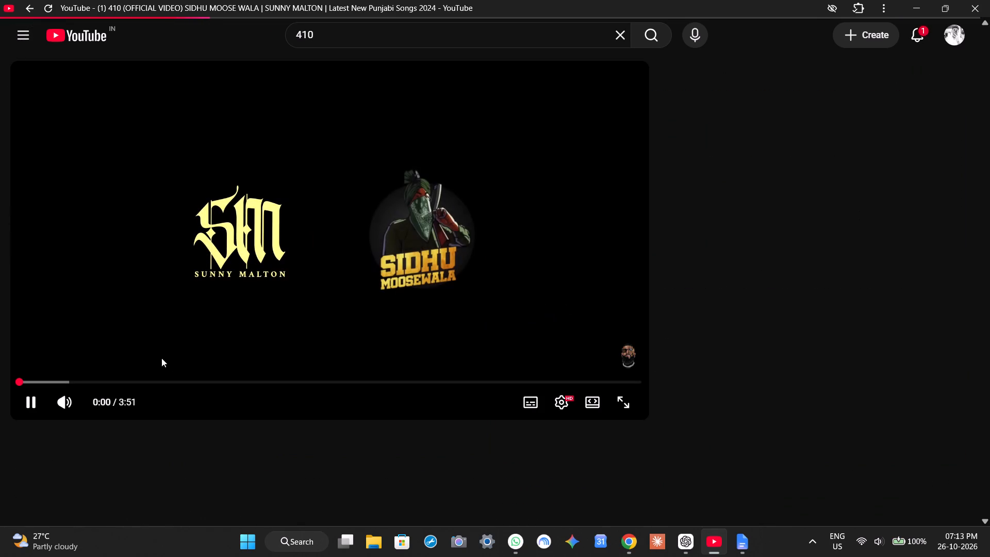
# Raise the system volume to roughly three quarters of its range.
pyautogui.click(872, 553)
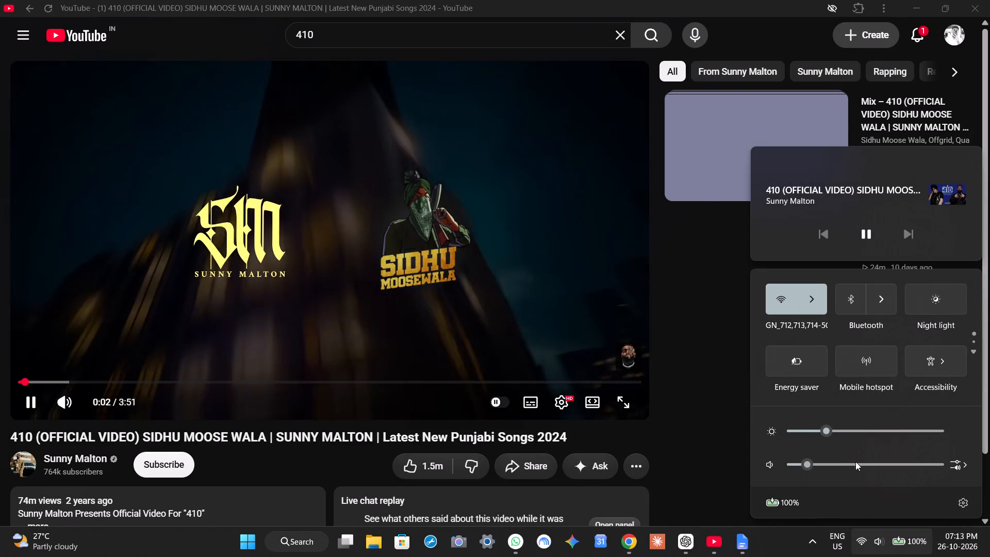
pyautogui.moveTo(846, 460); pyautogui.dragTo(897, 476)
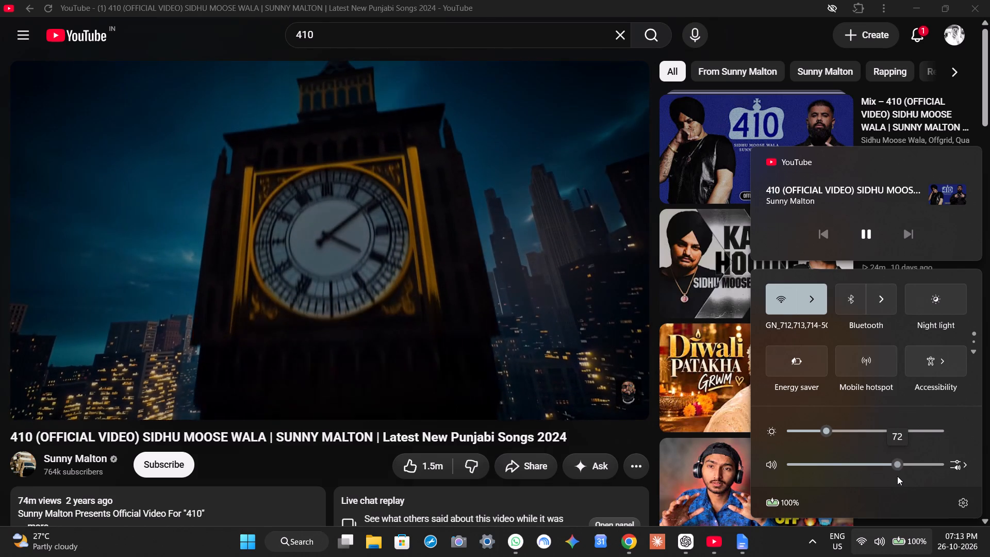
pyautogui.moveTo(897, 476); pyautogui.dragTo(903, 476)
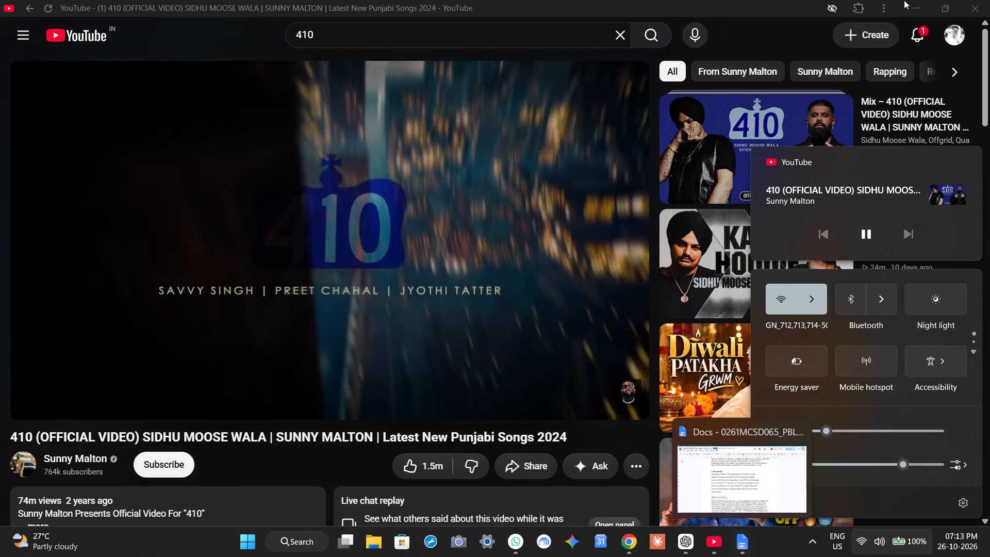
# Return to the Google Docs report and join the Introduction's broken lines into one continuous paragraph, keeping a space between "console-based" and "calculator".
pyautogui.click(909, 0)
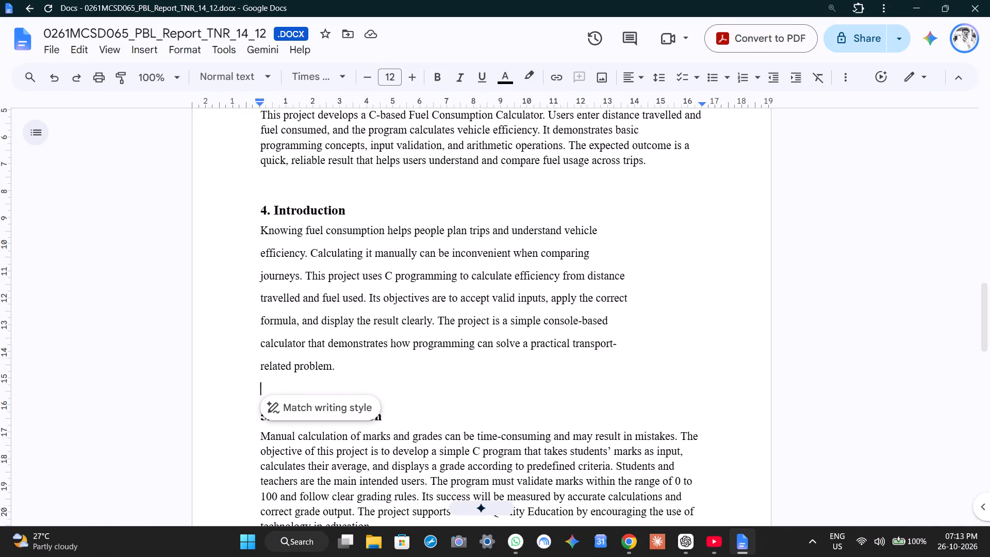
pyautogui.click(259, 253)
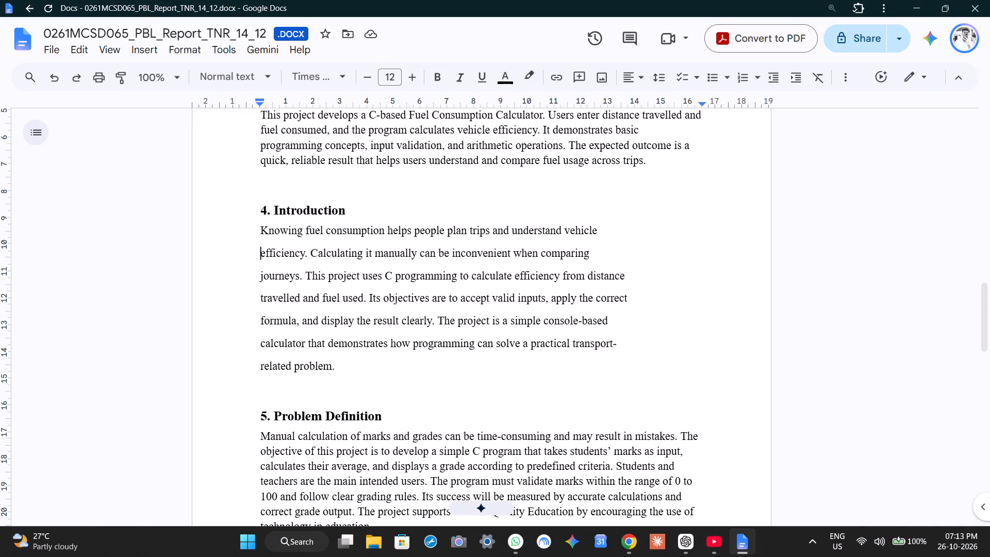
pyautogui.press('BackSpace')
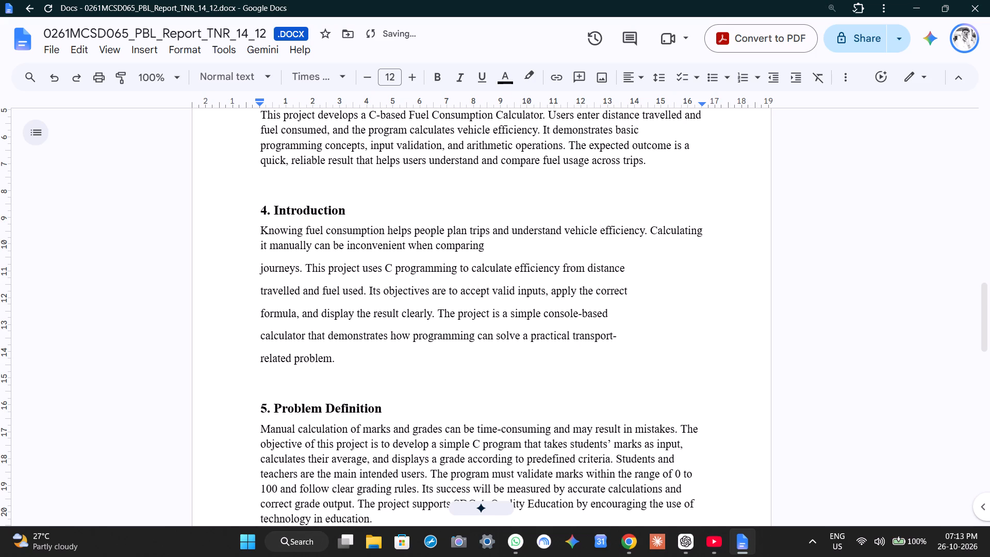
pyautogui.click(258, 273)
pyautogui.press('BackSpace')
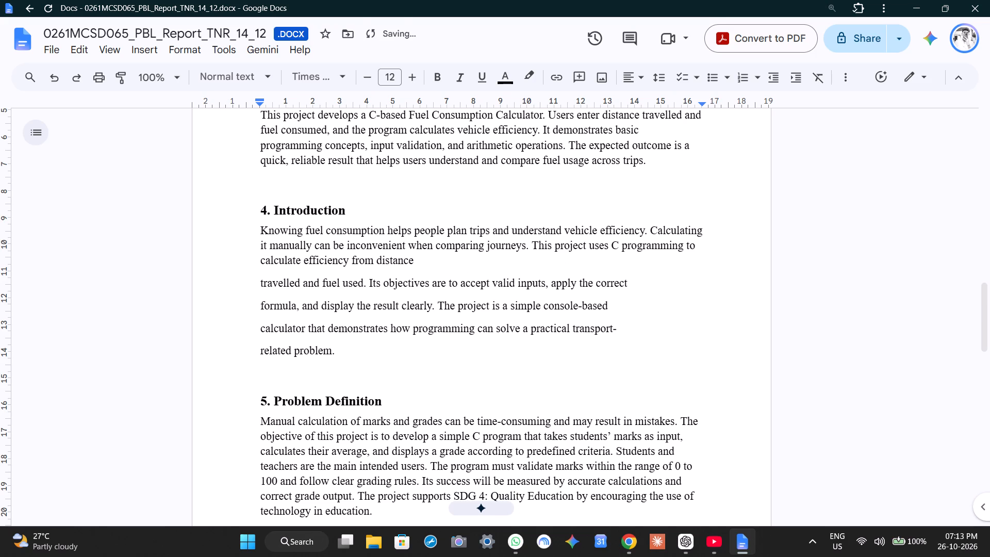
pyautogui.click(257, 285)
pyautogui.press('BackSpace')
pyautogui.click(260, 297)
pyautogui.press('BackSpace')
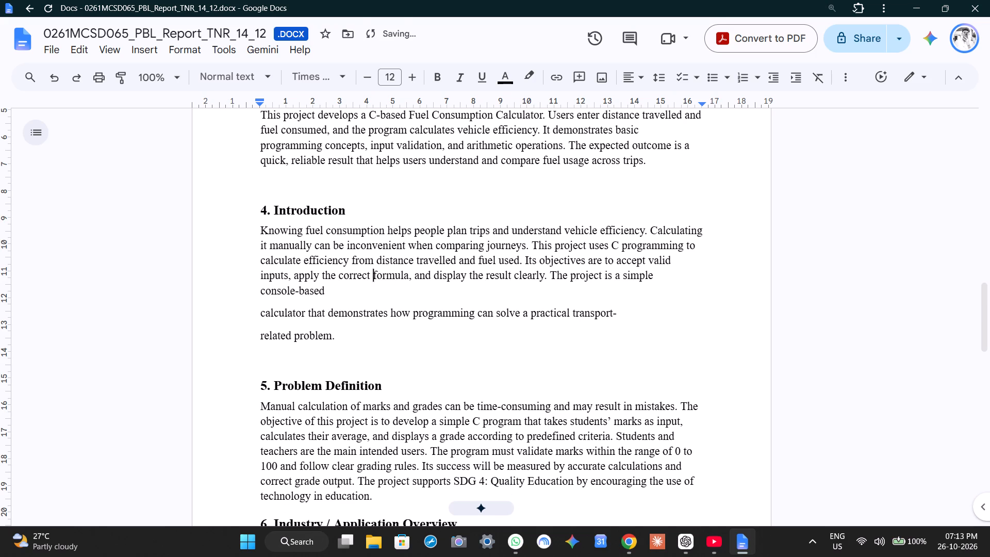
pyautogui.click(260, 314)
pyautogui.press('BackSpace')
pyautogui.press('BackSpace')
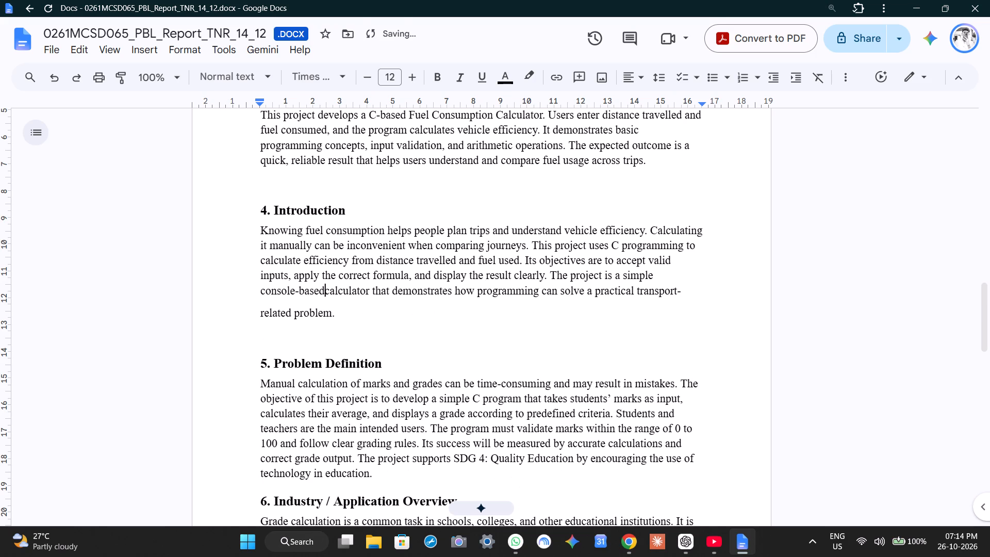
pyautogui.press('space')
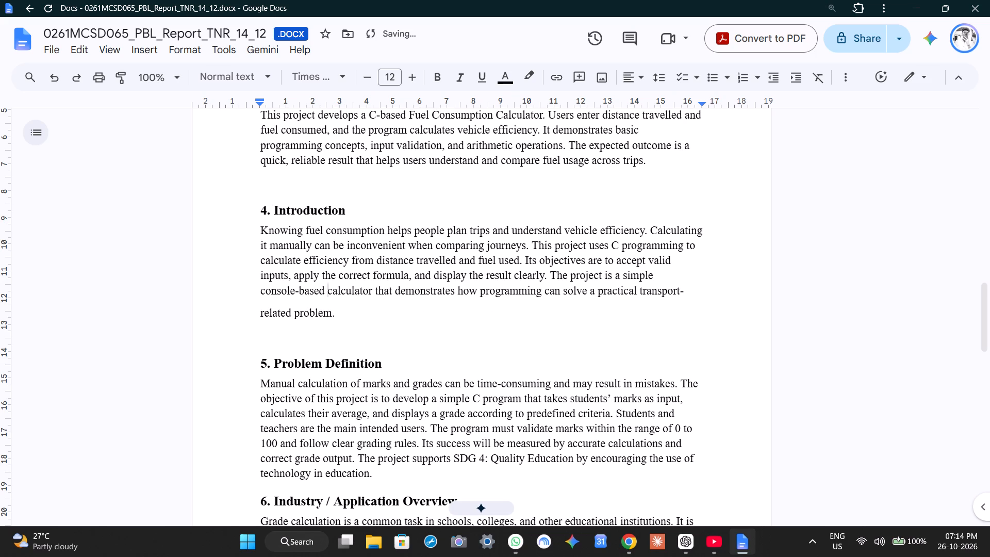
pyautogui.click(259, 317)
pyautogui.press('BackSpace')
pyautogui.click(445, 310)
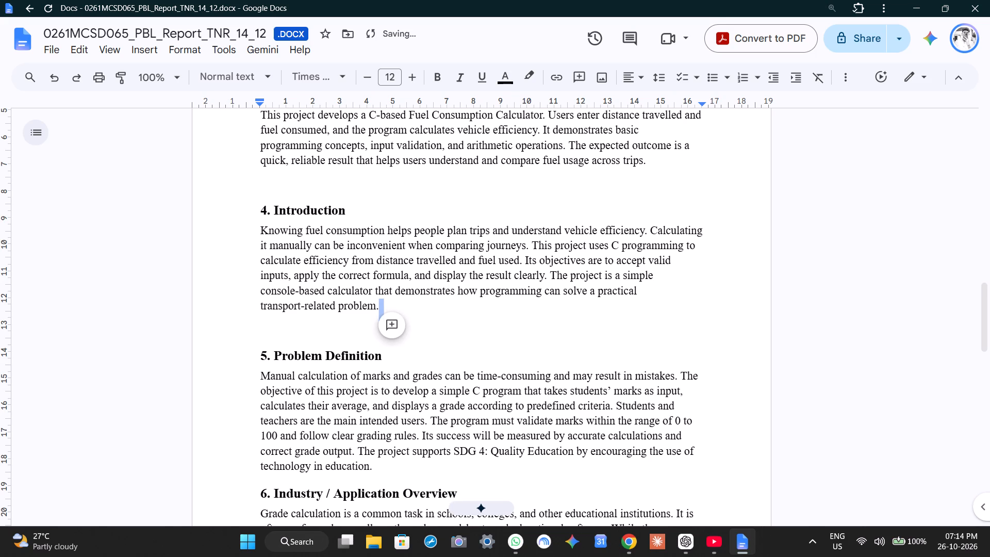
# Go through the Problem Definition and Industry / Application Overview sections, placing the cursor in the sentence about SDG 4: Quality Education.
pyautogui.scroll(-1, 468, 313)
pyautogui.scroll(-3, 487, 387)
pyautogui.click(423, 199)
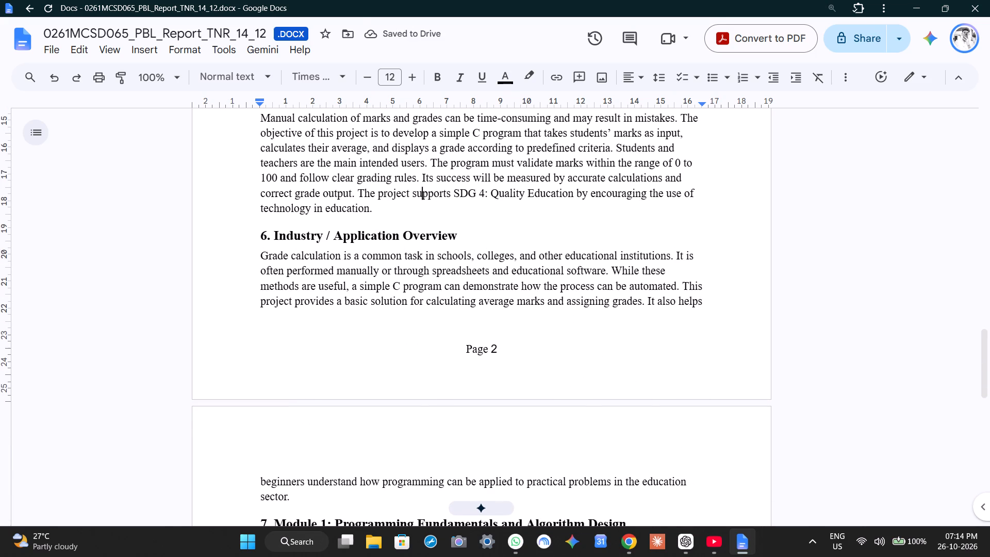
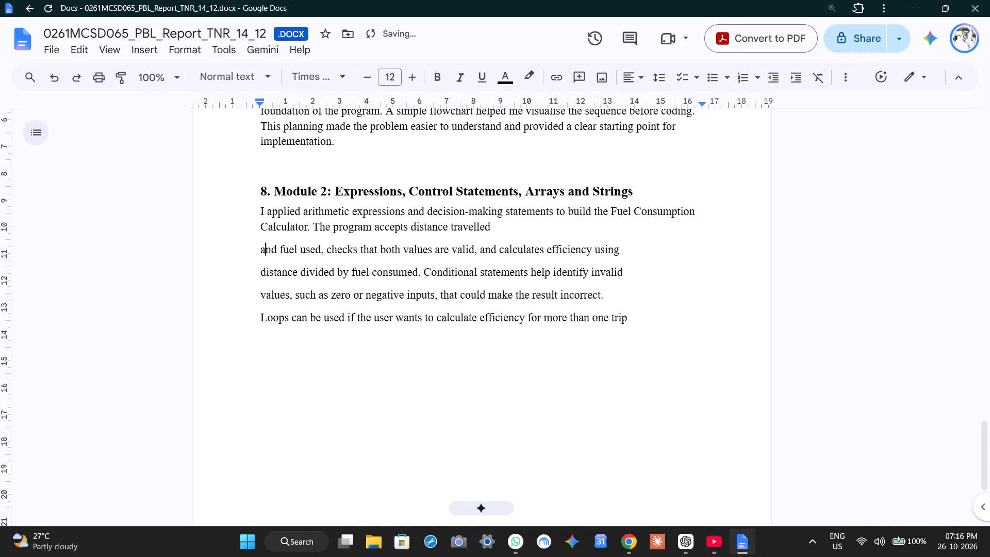
# Join the broken lines of section 8, Module 2, into one continuous paragraph and end it with a full stop after "trip".
pyautogui.click(261, 250)
pyautogui.press('BackSpace')
pyautogui.click(262, 263)
pyautogui.press('BackSpace')
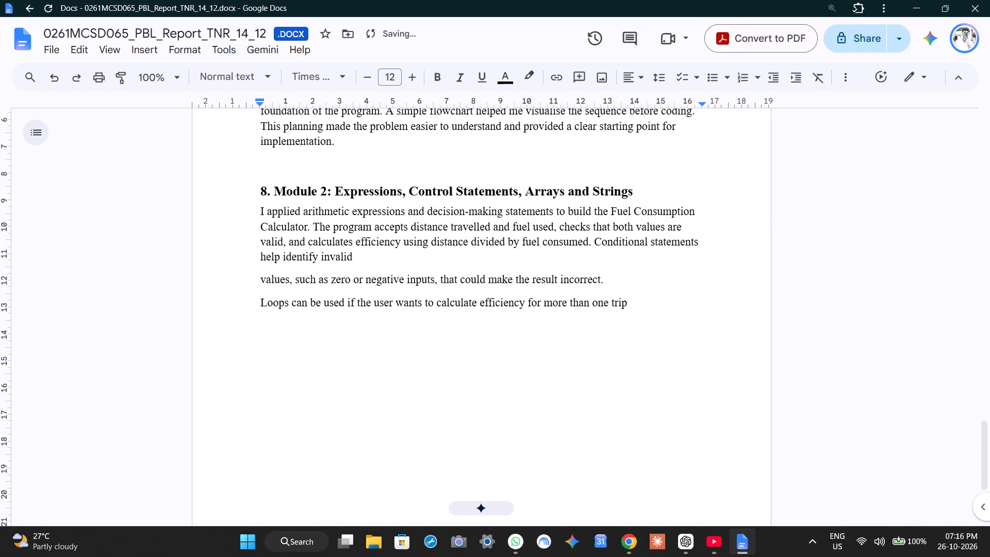
pyautogui.click(261, 281)
pyautogui.press('BackSpace')
pyautogui.click(261, 285)
pyautogui.press('BackSpace')
pyautogui.click(353, 328)
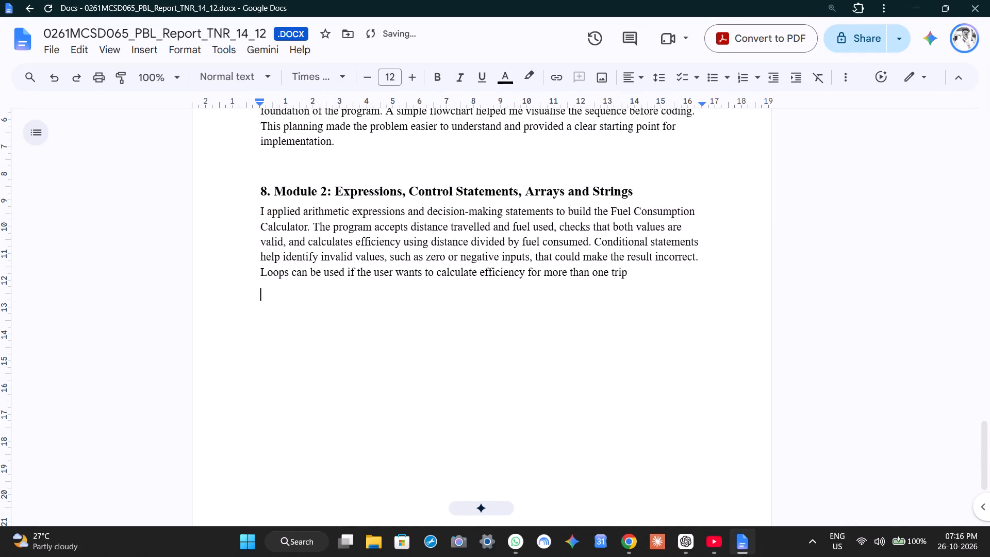
pyautogui.click(701, 287)
pyautogui.press('.')
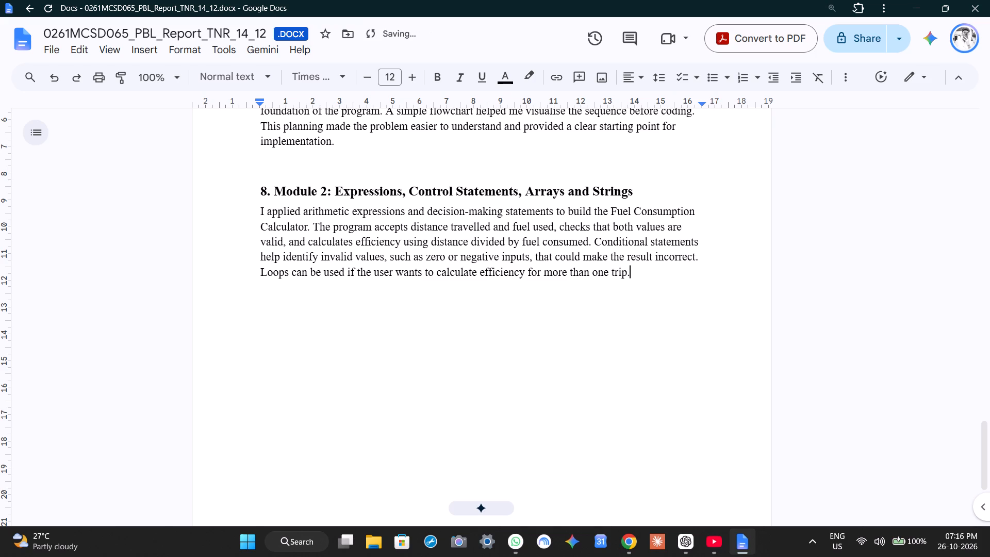
pyautogui.click(634, 282)
# Apply the spelling suggestions "basic calculation" in Industry / Application Overview and "inputs are" in Problem Definition.
pyautogui.scroll(11, 636, 282)
pyautogui.scroll(-2, 636, 285)
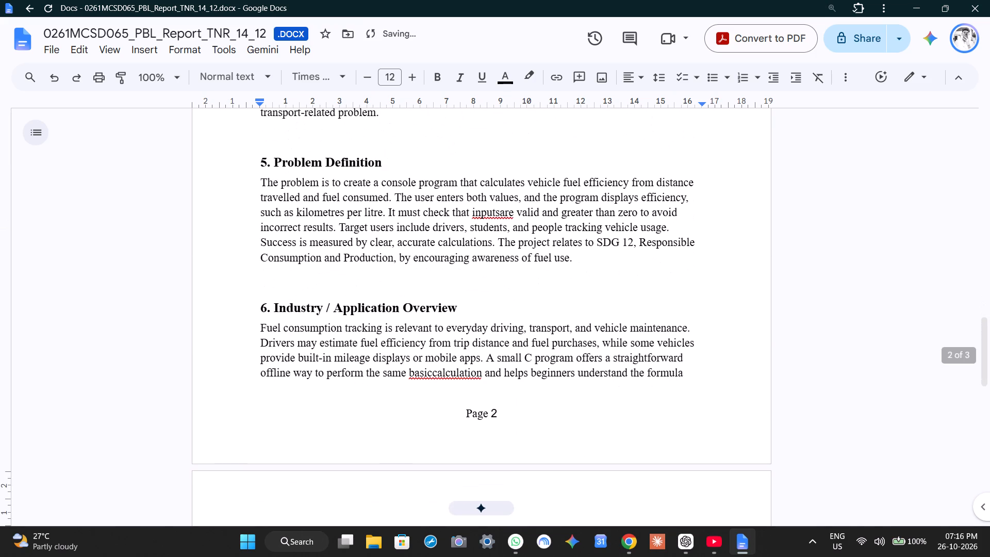
pyautogui.click(435, 377)
pyautogui.click(439, 360)
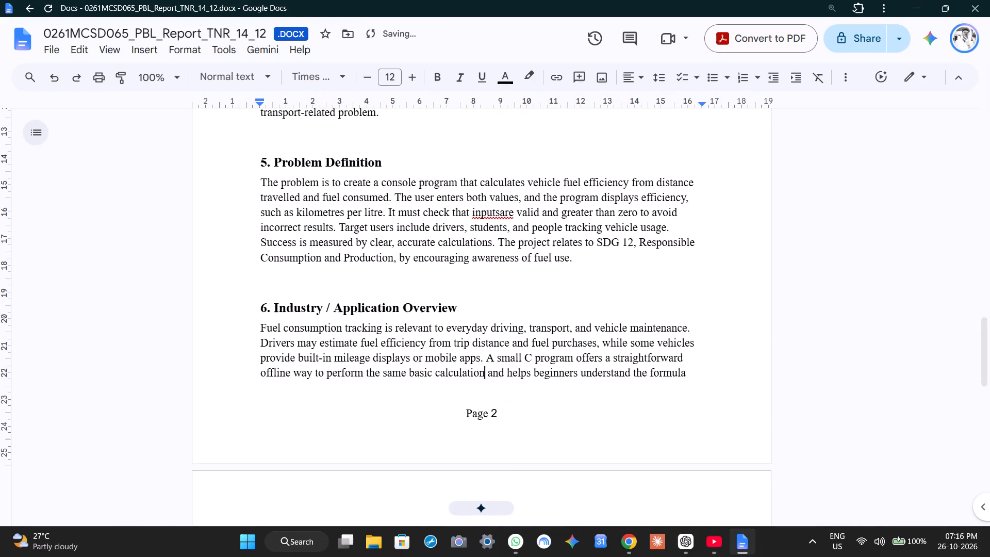
pyautogui.scroll(1, 610, 293)
pyautogui.click(485, 281)
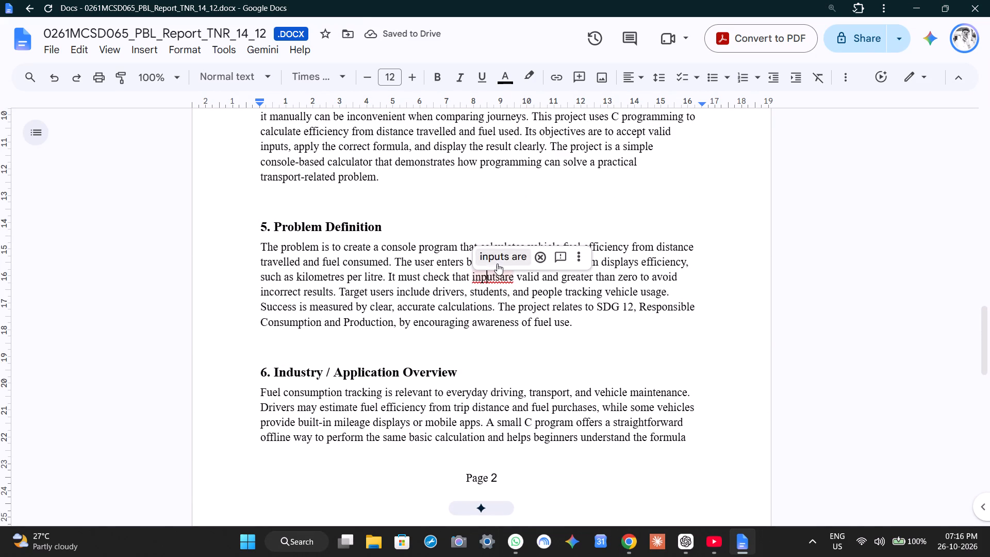
pyautogui.click(497, 264)
# Switch to the YouTube window playing the "410" video and close it.
pyautogui.scroll(9, 514, 285)
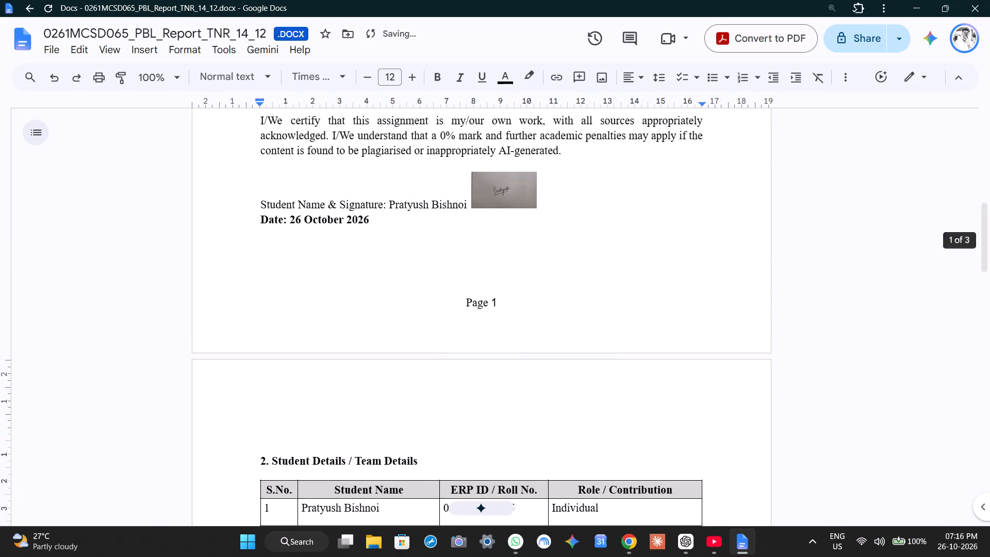
pyautogui.scroll(10, 514, 286)
pyautogui.scroll(-3, 514, 287)
pyautogui.click(713, 548)
pyautogui.click(989, 0)
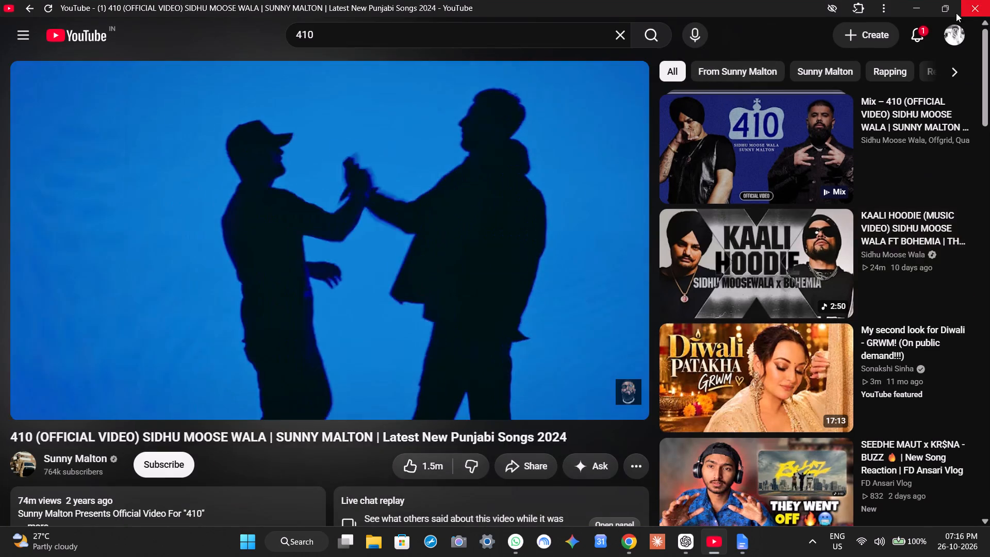
# Read through the report from the cover details table to the end of the Module 2 section to check the revised text.
pyautogui.scroll(-7, 580, 278)
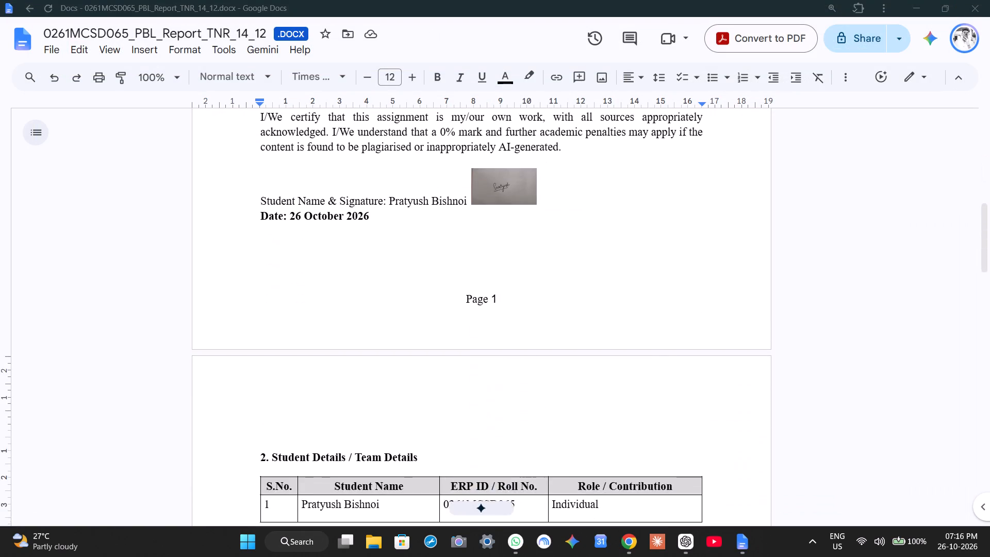
pyautogui.scroll(-5, 580, 278)
pyautogui.scroll(1, 580, 278)
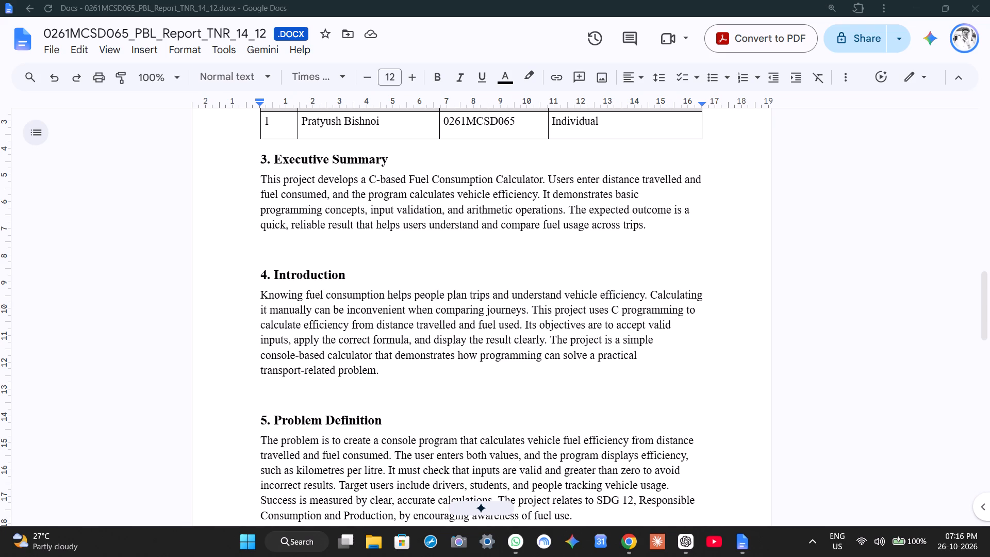
pyautogui.scroll(-2, 636, 296)
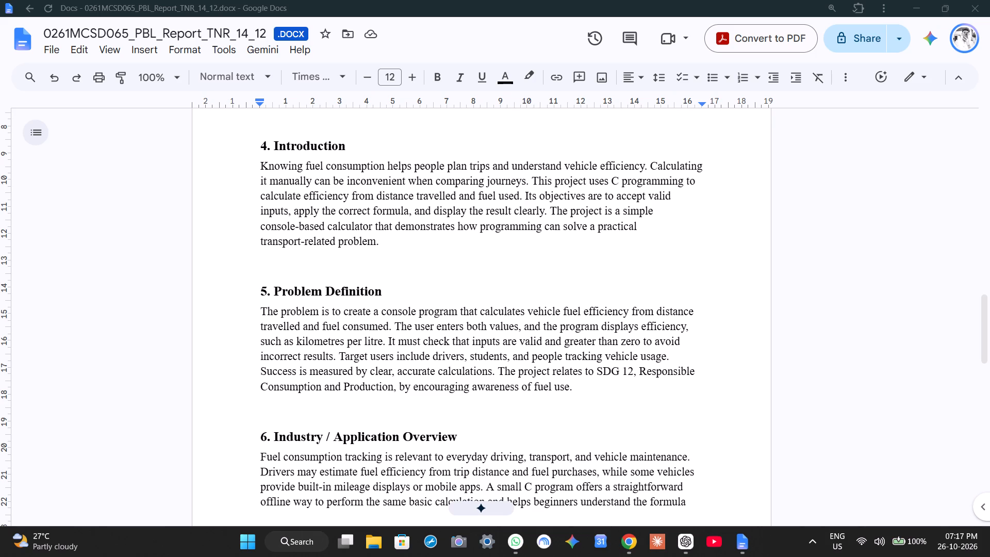
pyautogui.scroll(5, 631, 369)
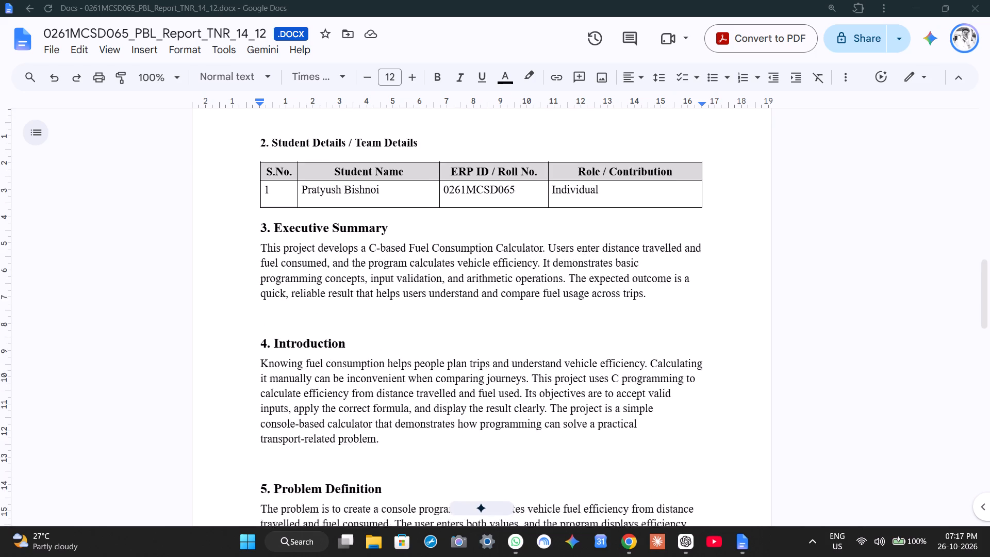
pyautogui.scroll(8, 630, 370)
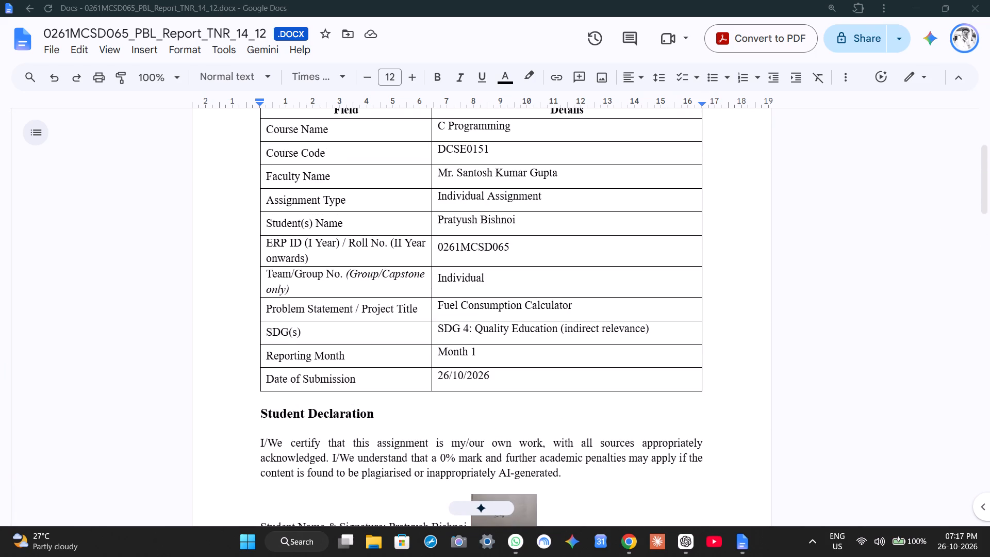
pyautogui.scroll(-15, 543, 364)
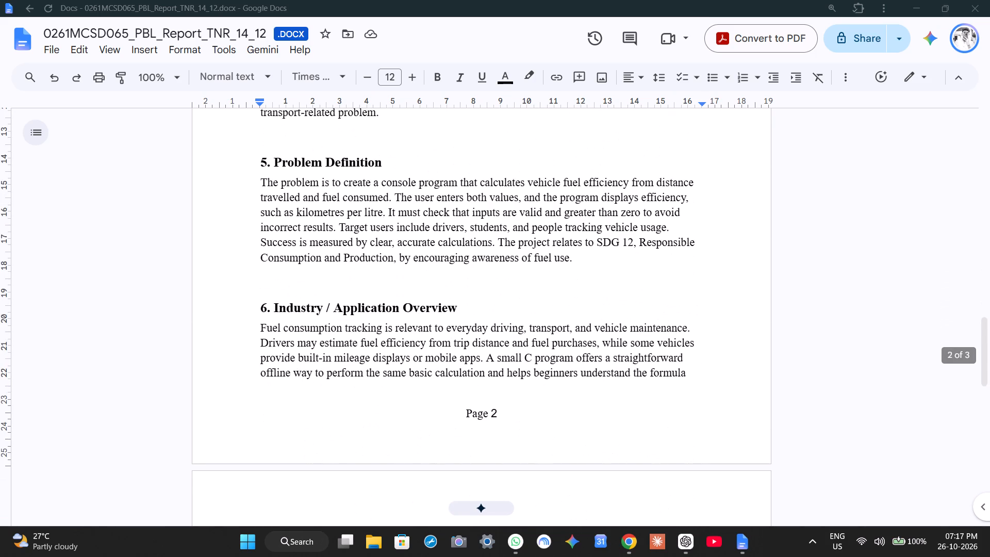
pyautogui.scroll(-8, 543, 362)
pyautogui.scroll(1, 543, 362)
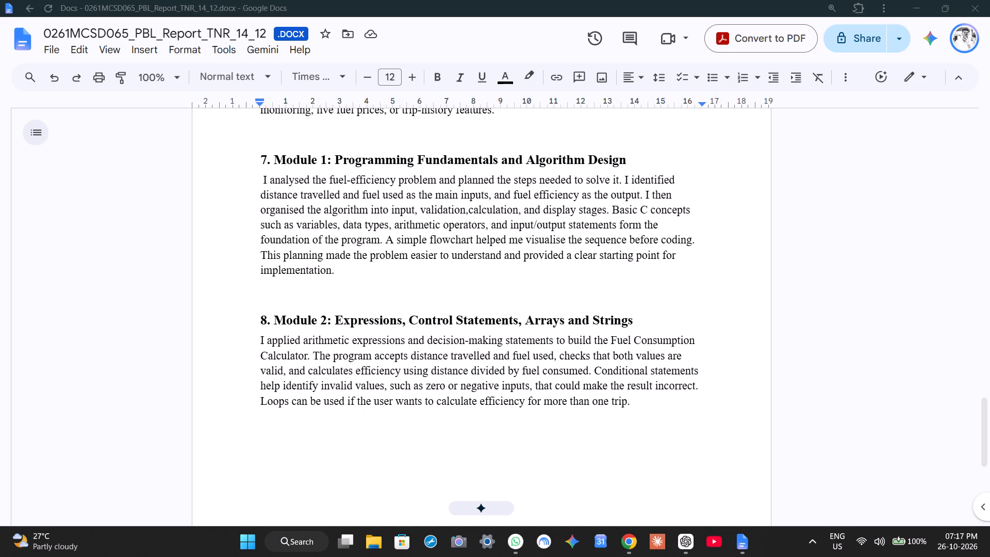
# Replace the SDG(s) entry in the cover details table with "SDG 8 & SDG 9".
pyautogui.scroll(6, 748, 320)
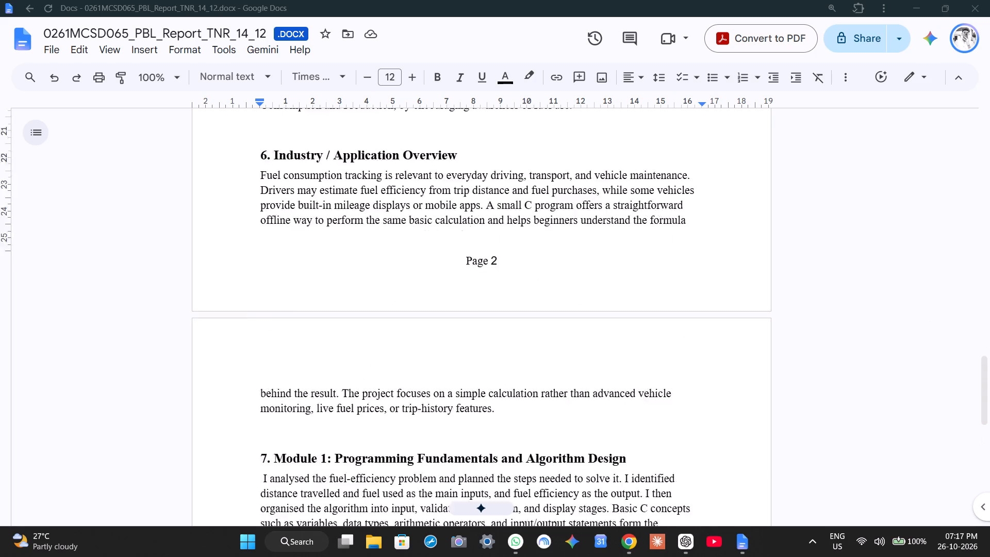
pyautogui.scroll(8, 749, 318)
pyautogui.scroll(5, 475, 325)
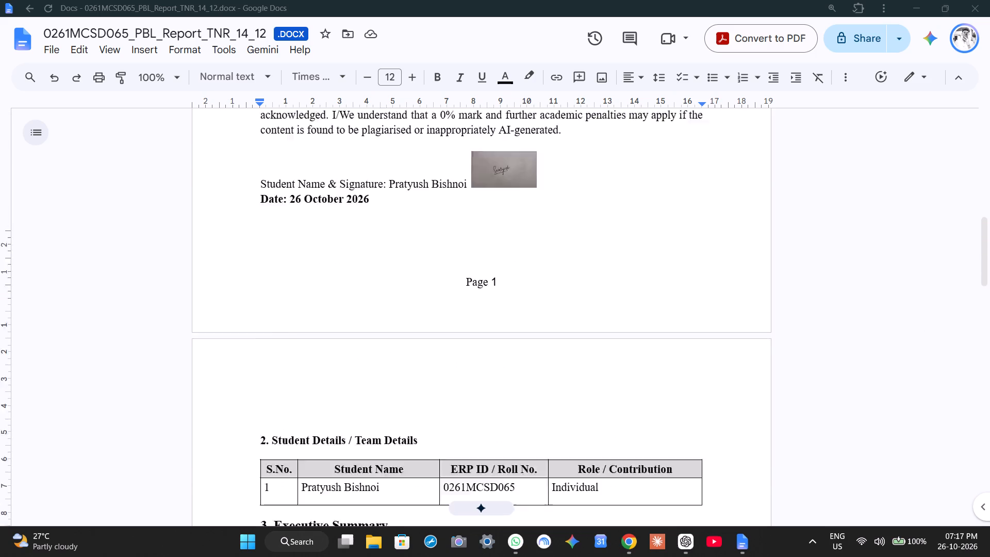
pyautogui.scroll(2, 494, 213)
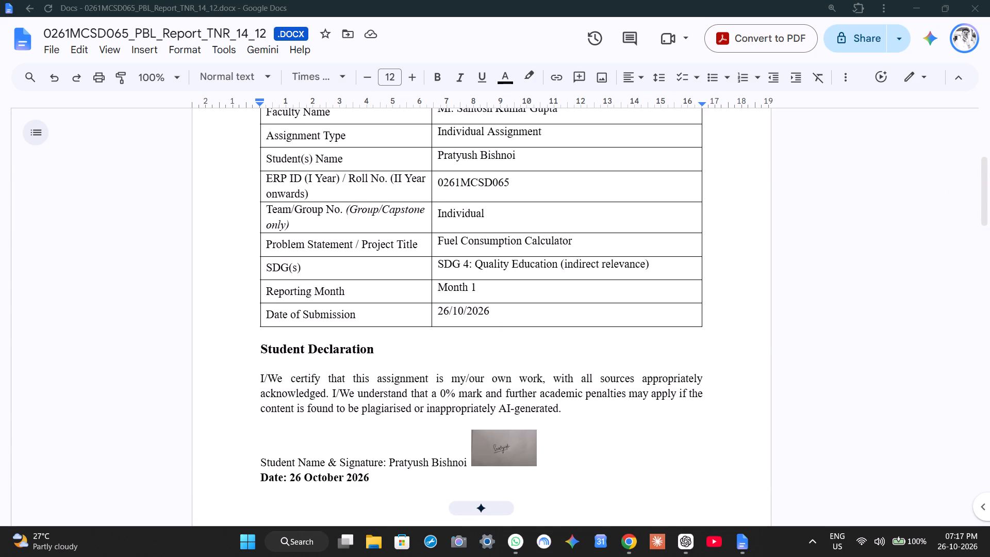
pyautogui.moveTo(468, 266); pyautogui.dragTo(658, 269)
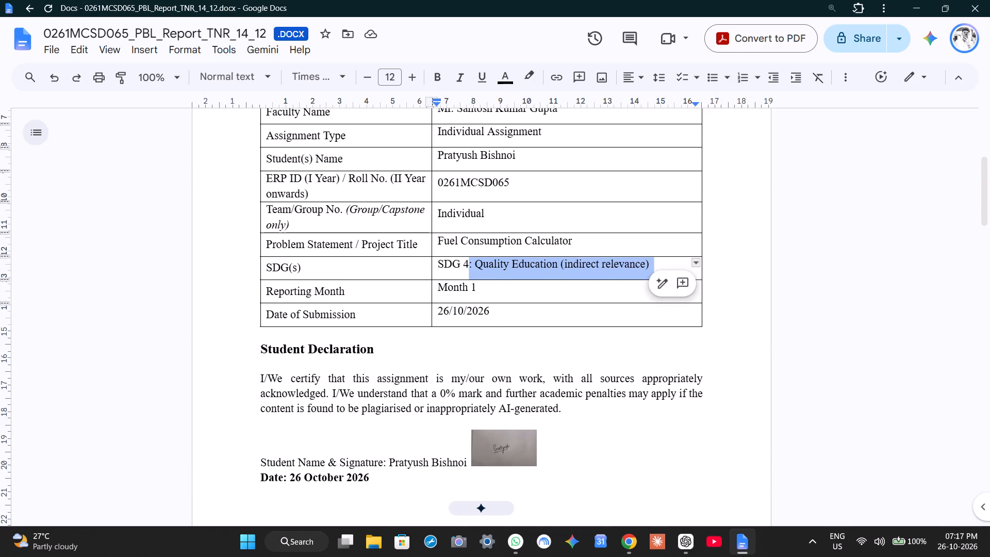
pyautogui.press('BackSpace')
pyautogui.press('BackSpace')
pyautogui.click(509, 261)
pyautogui.press('BackSpace')
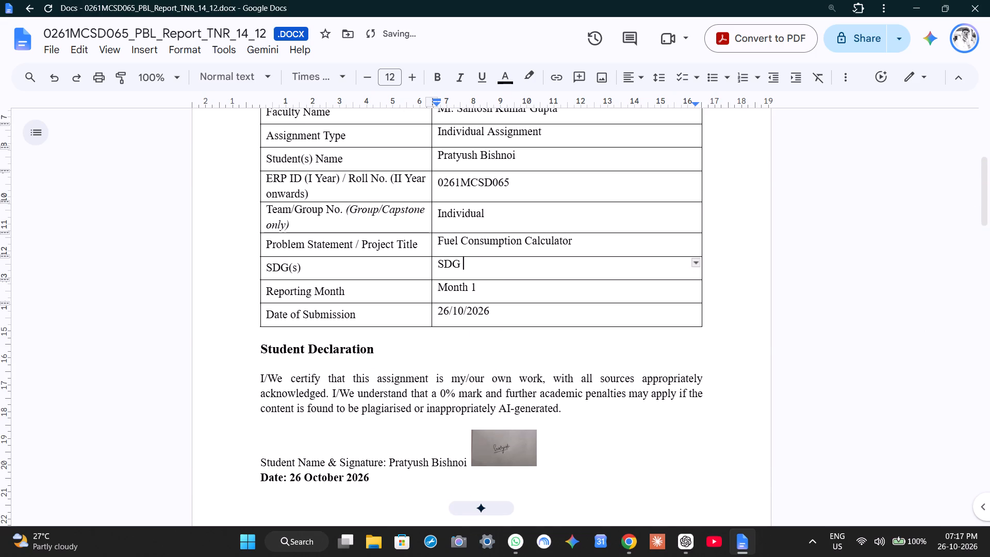
pyautogui.press('8')
pyautogui.press('space')
pyautogui.write('& SDG')
pyautogui.press('space')
pyautogui.press('9')
# Copy "SDG 8 & SDG 9" from the cover table and paste it over "SDG 12," in the Problem Definition section.
pyautogui.moveTo(515, 267); pyautogui.dragTo(440, 264)
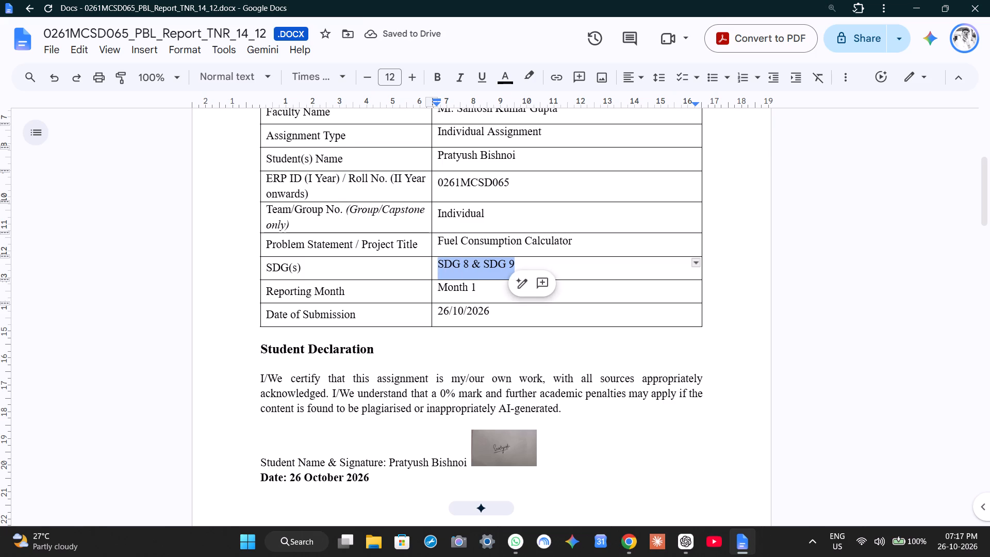
pyautogui.hotkey('ctrl', 'c')
pyautogui.click(726, 334)
pyautogui.scroll(-4, 726, 334)
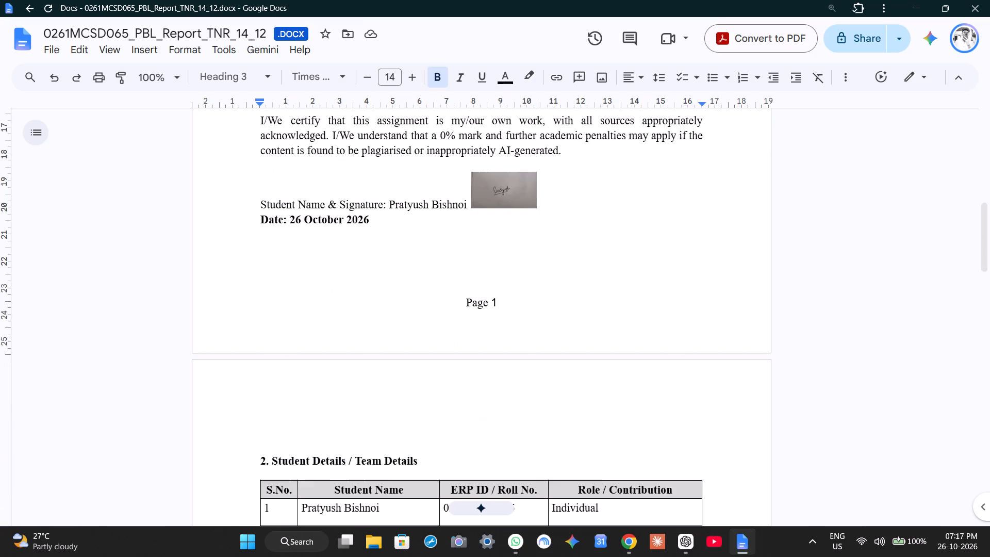
pyautogui.scroll(-7, 744, 332)
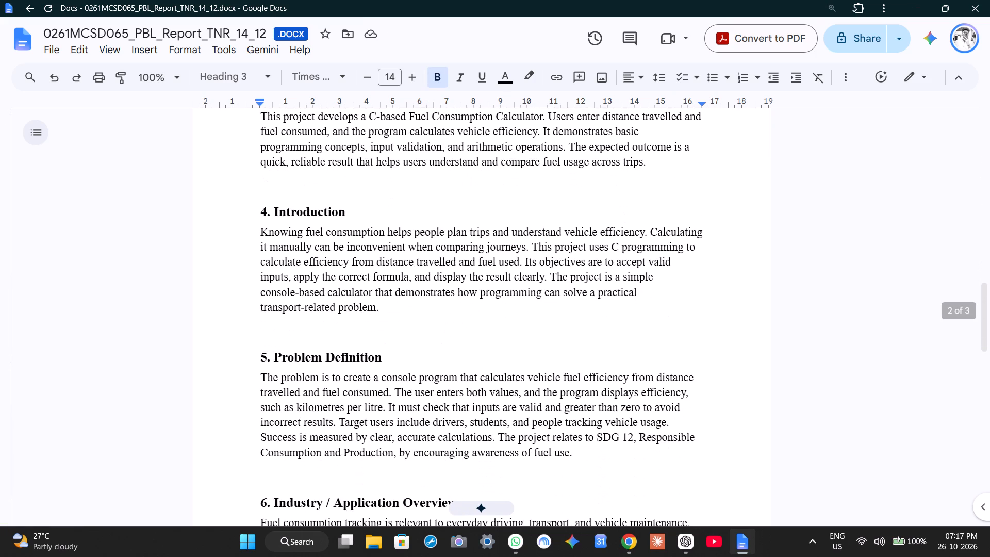
pyautogui.scroll(-2, 719, 297)
pyautogui.moveTo(631, 307); pyautogui.dragTo(621, 307)
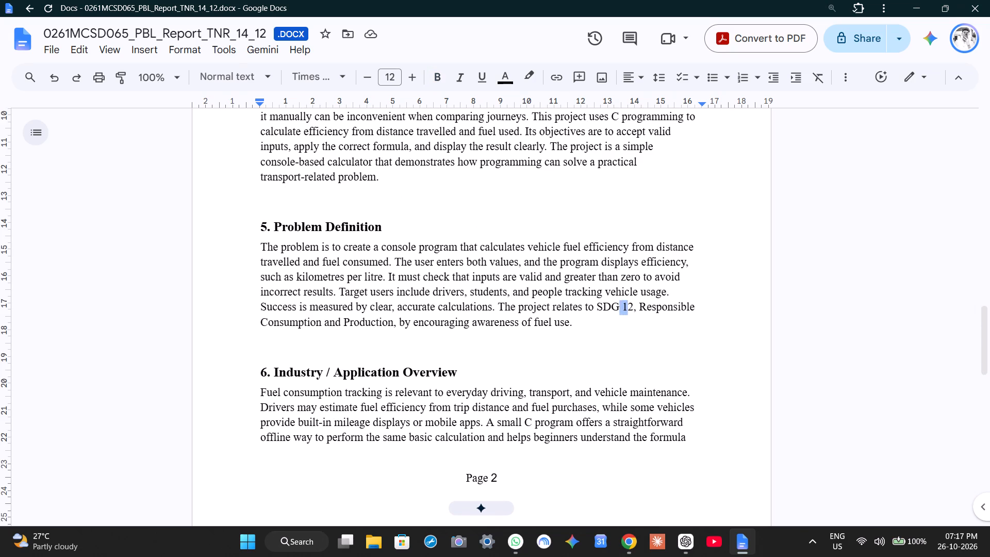
pyautogui.click(632, 308)
pyautogui.moveTo(632, 308); pyautogui.dragTo(607, 308)
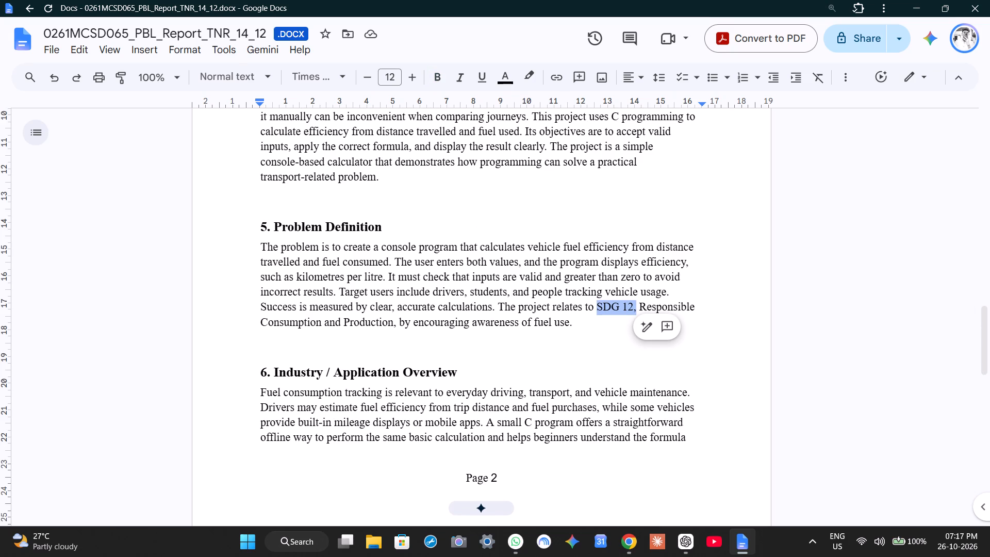
pyautogui.hotkey('ctrl', 'v')
pyautogui.click(651, 342)
pyautogui.scroll(-3, 652, 341)
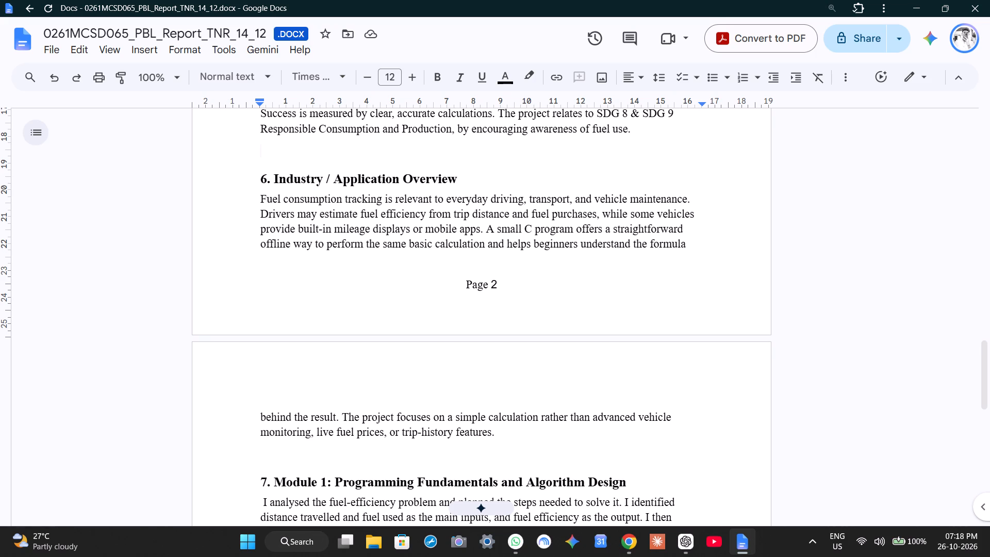
pyautogui.click(650, 225)
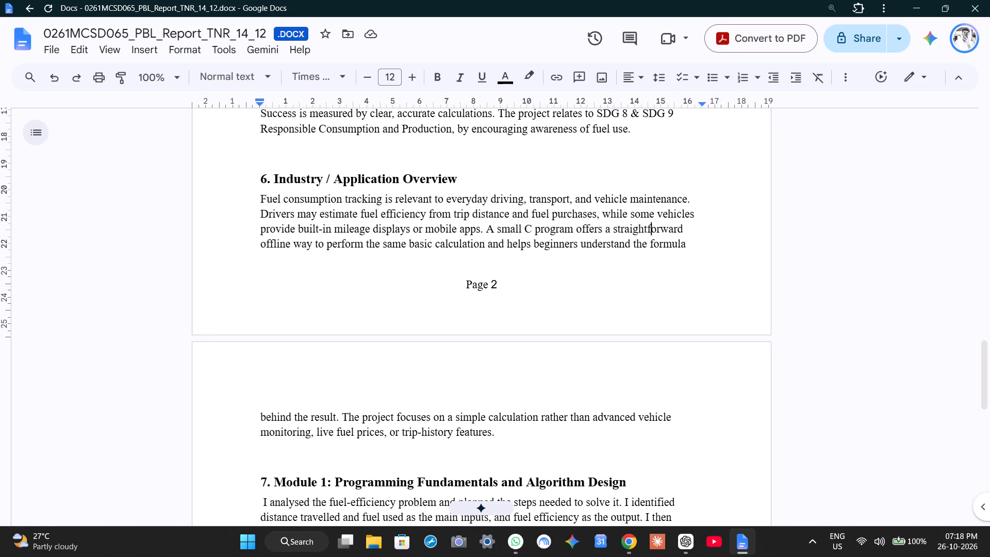
# Split "straightforward" into "straight forward" in the Industry / Application Overview section.
pyautogui.click(648, 227)
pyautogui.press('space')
pyautogui.click(672, 242)
pyautogui.scroll(-1, 546, 253)
pyautogui.click(635, 171)
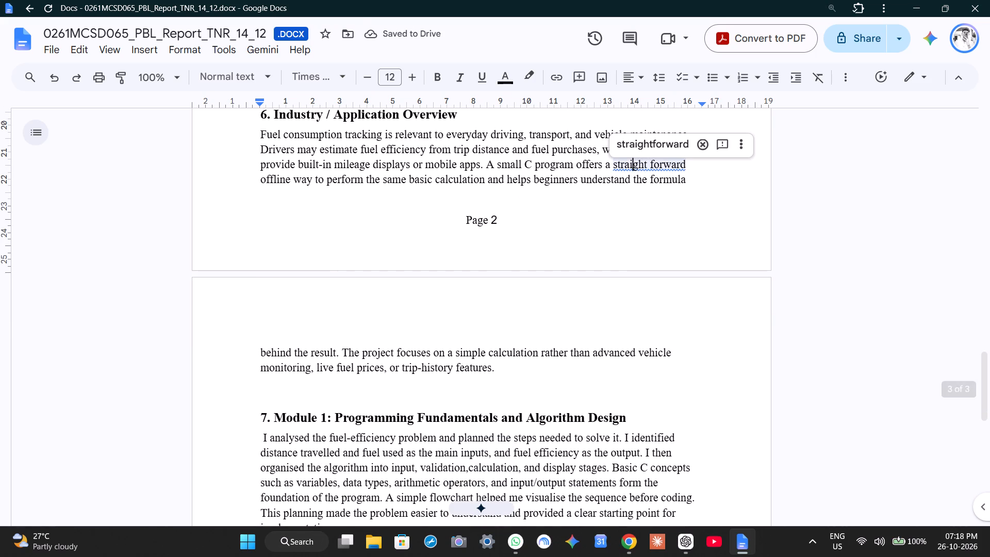
pyautogui.click(661, 211)
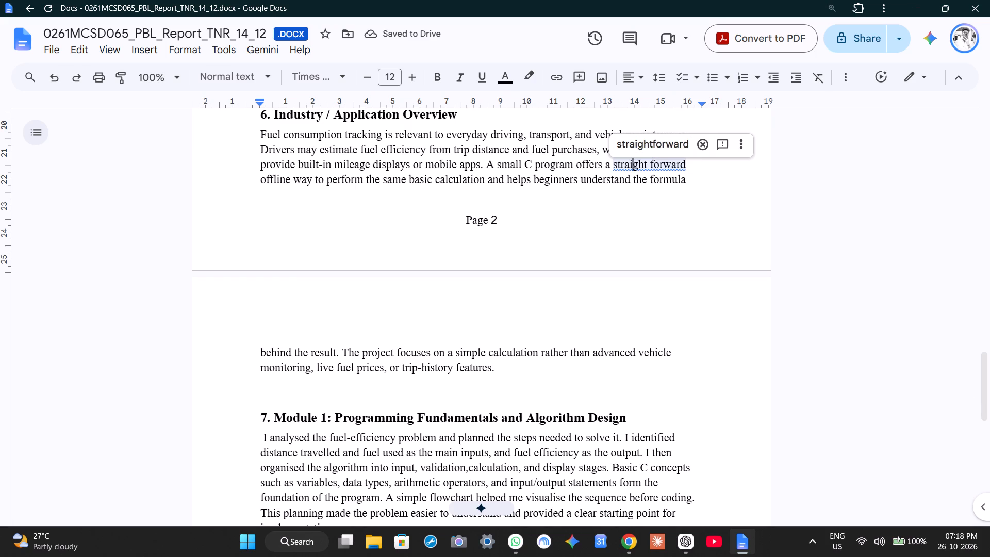